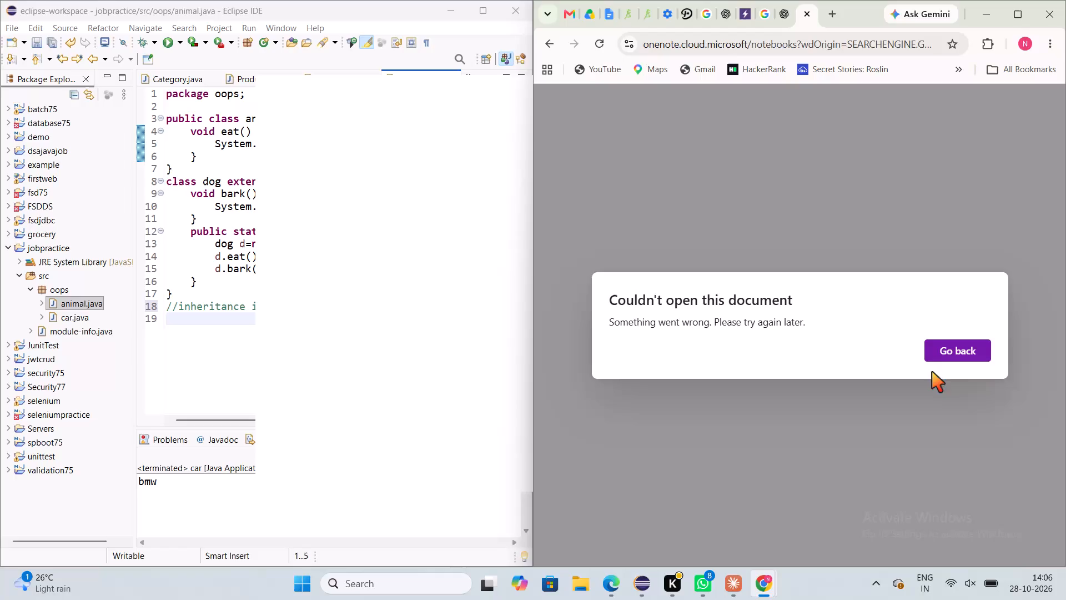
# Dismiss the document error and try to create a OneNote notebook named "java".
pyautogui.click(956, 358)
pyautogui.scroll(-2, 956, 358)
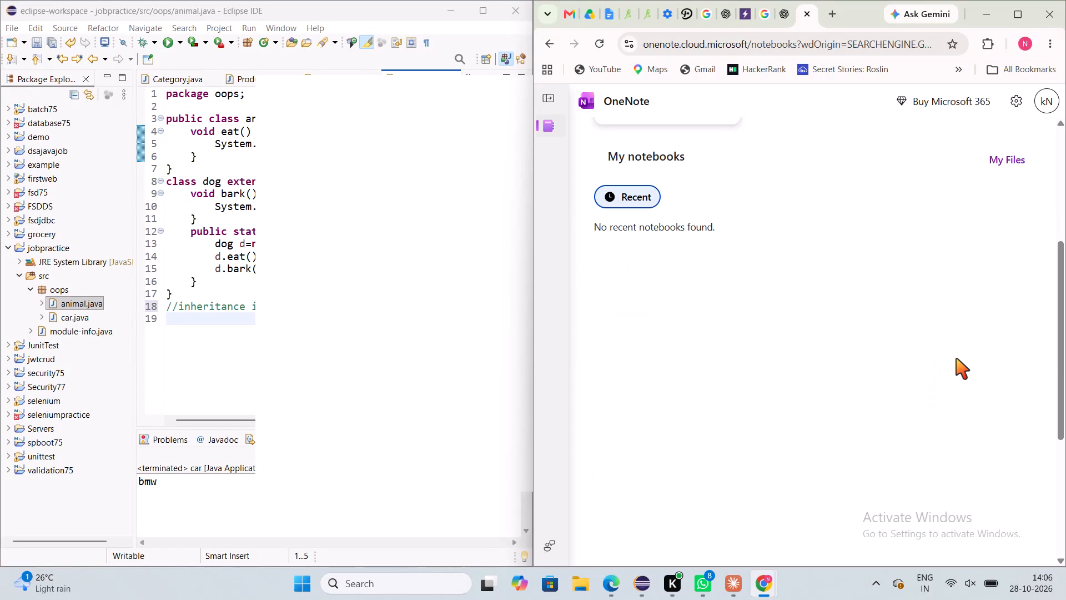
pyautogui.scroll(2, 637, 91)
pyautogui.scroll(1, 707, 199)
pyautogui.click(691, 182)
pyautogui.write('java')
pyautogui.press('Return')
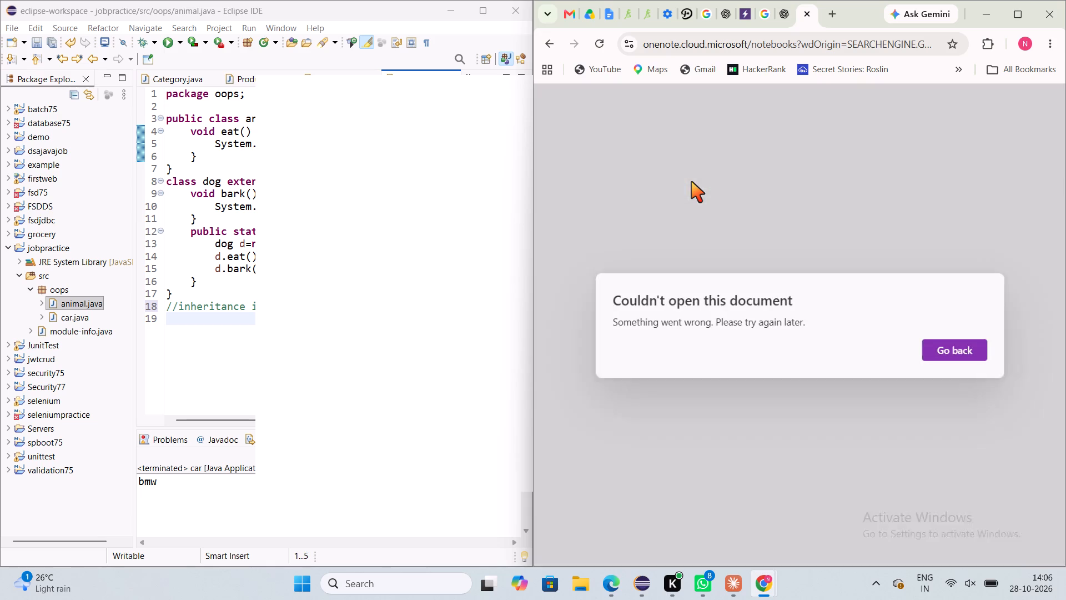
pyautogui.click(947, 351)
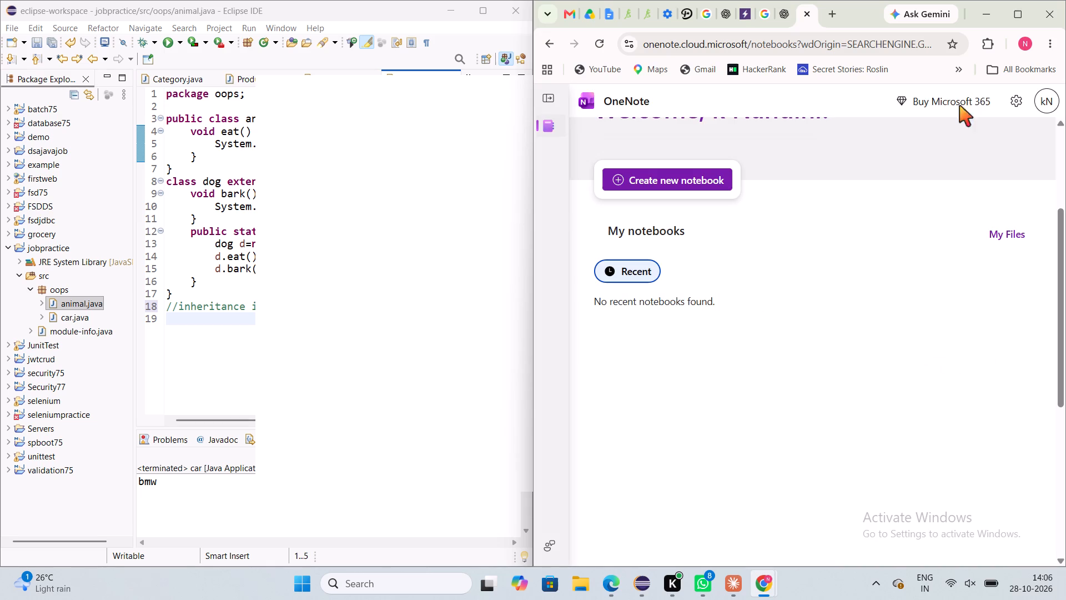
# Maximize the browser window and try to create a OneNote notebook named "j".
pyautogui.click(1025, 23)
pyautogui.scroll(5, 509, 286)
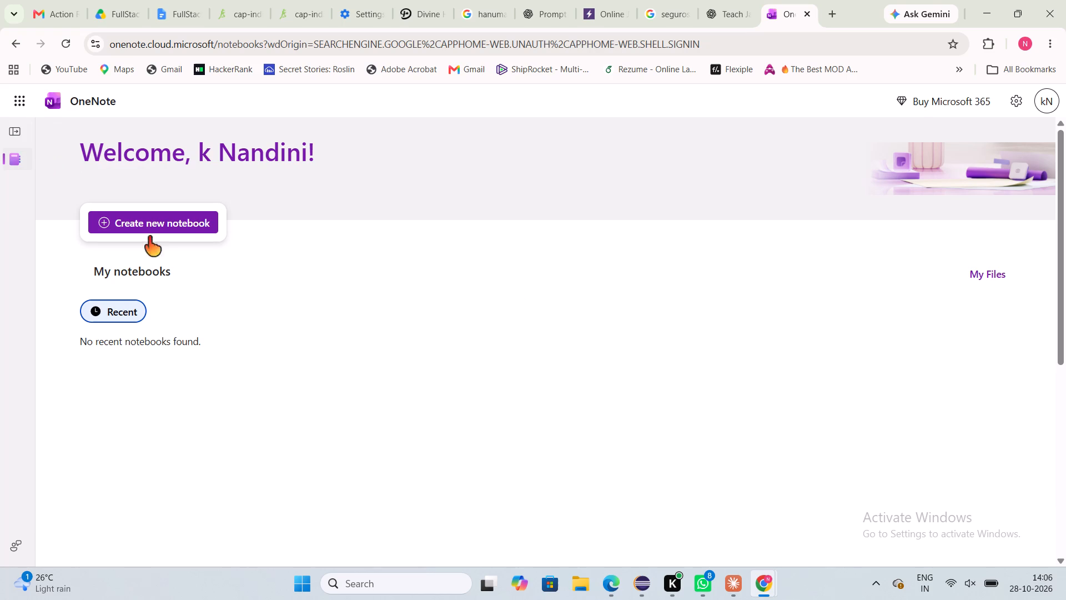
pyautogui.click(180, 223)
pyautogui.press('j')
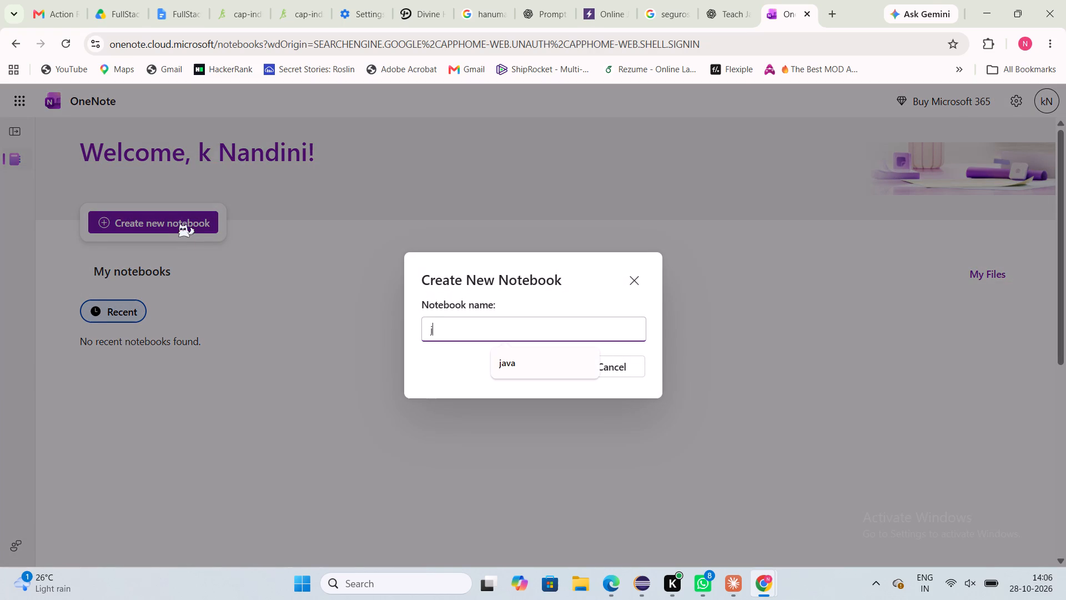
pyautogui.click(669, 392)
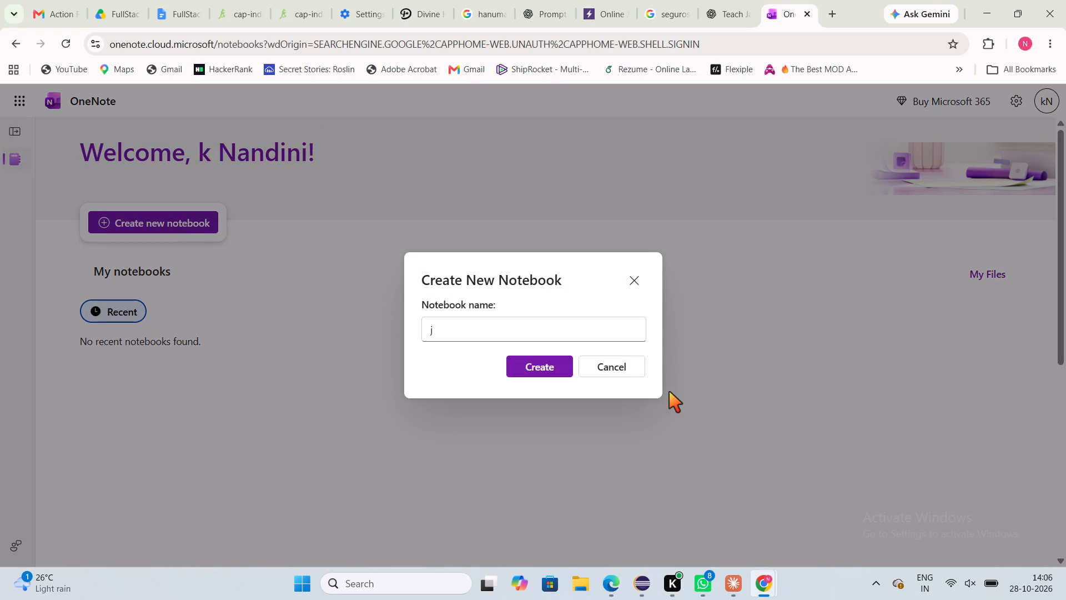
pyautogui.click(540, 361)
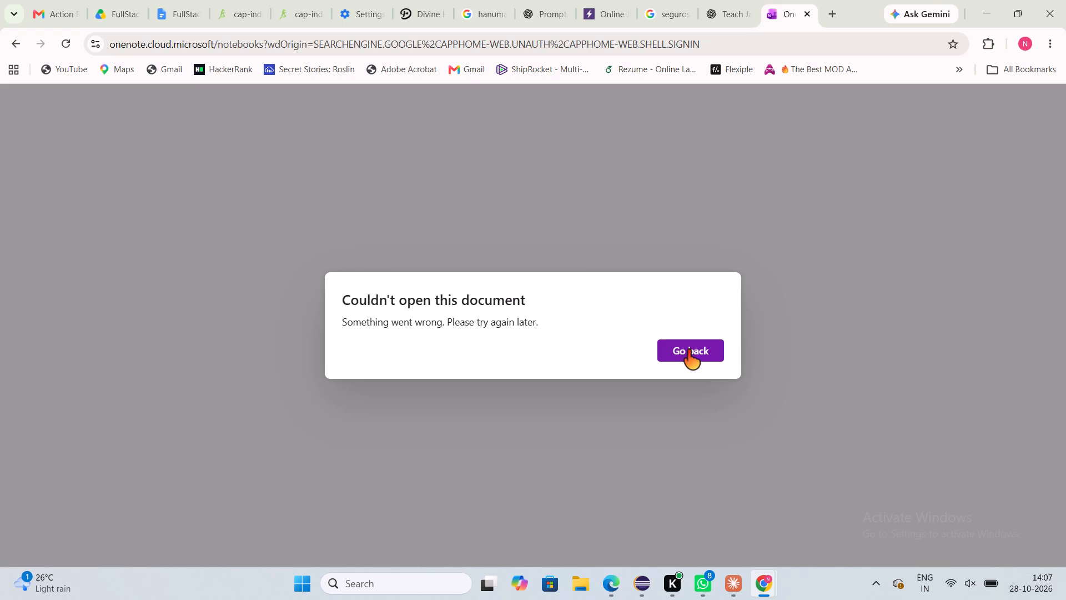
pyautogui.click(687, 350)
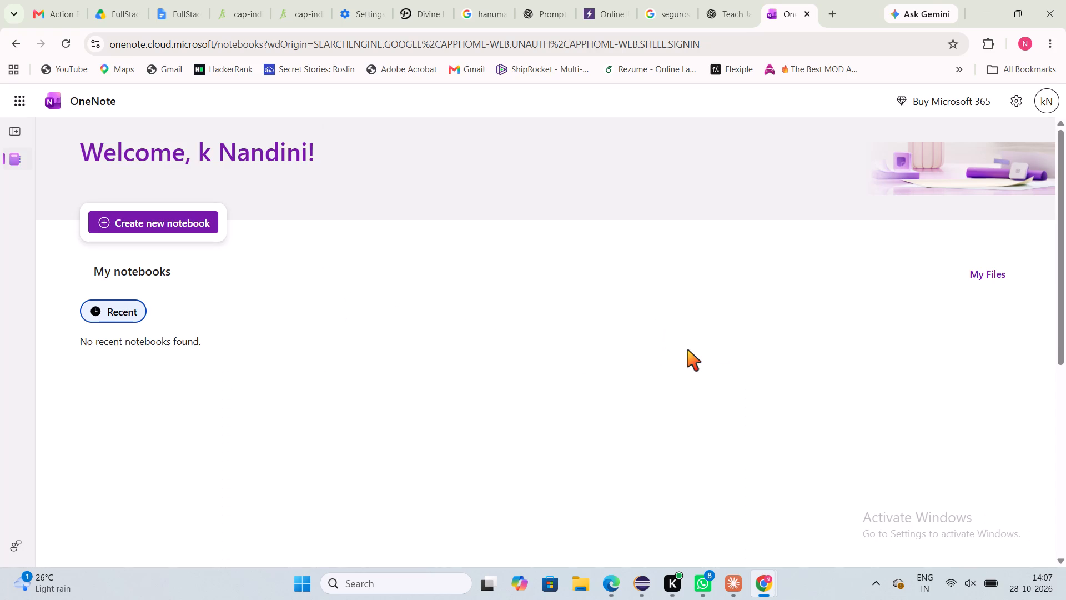
# Open My Files in OneDrive, close the cloud import offer and look through the recent files.
pyautogui.click(1005, 275)
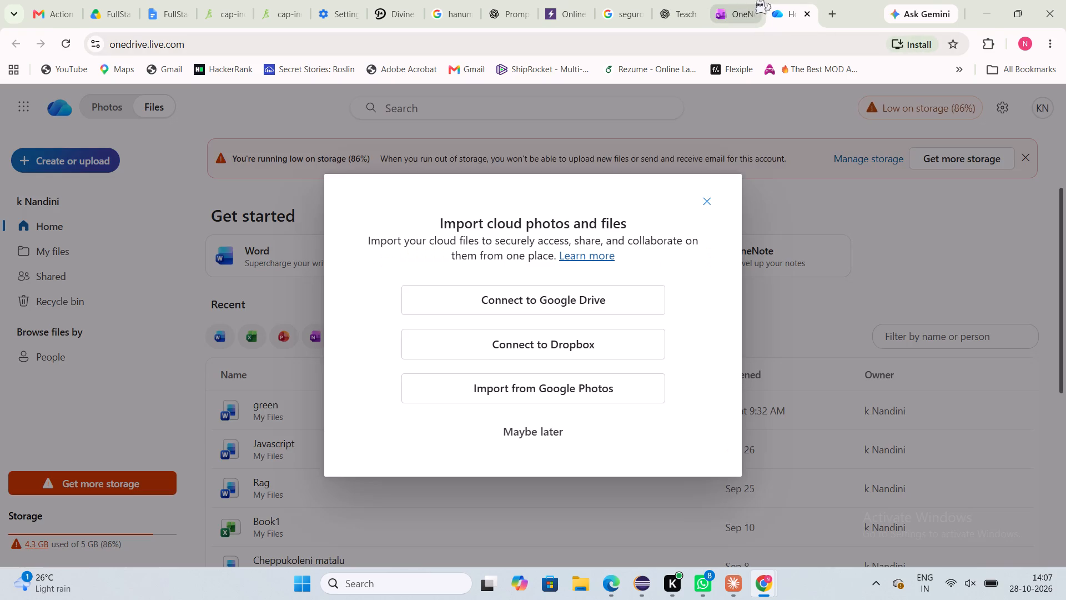
pyautogui.click(708, 153)
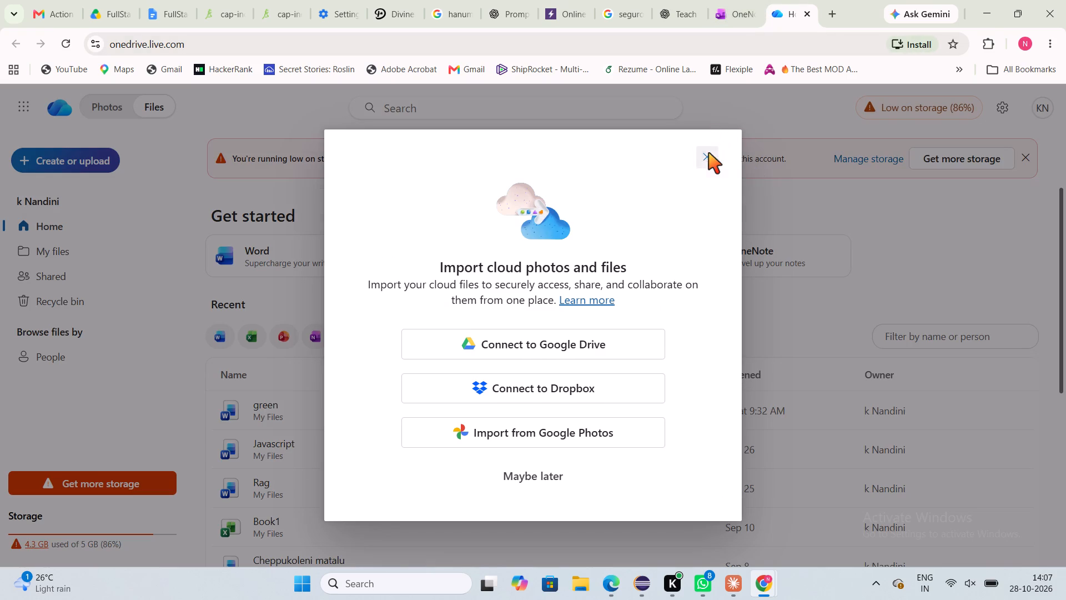
pyautogui.scroll(-4, 619, 249)
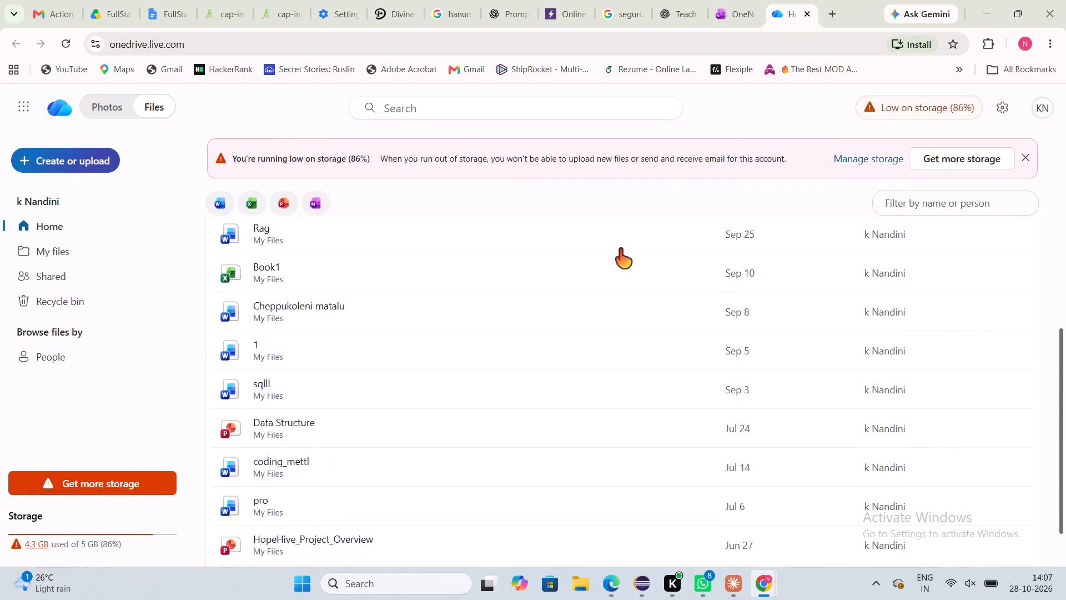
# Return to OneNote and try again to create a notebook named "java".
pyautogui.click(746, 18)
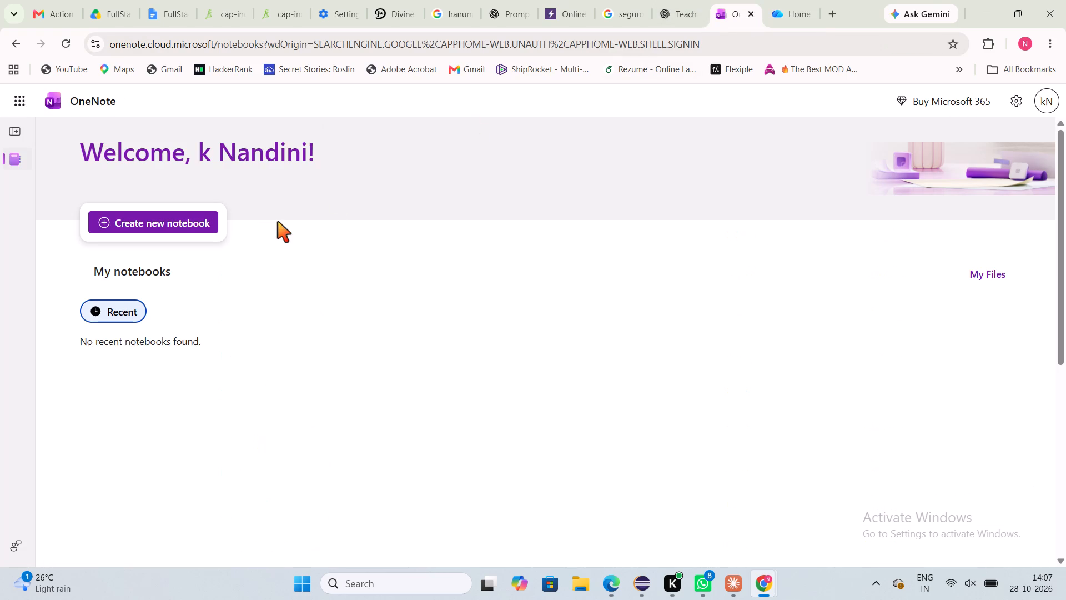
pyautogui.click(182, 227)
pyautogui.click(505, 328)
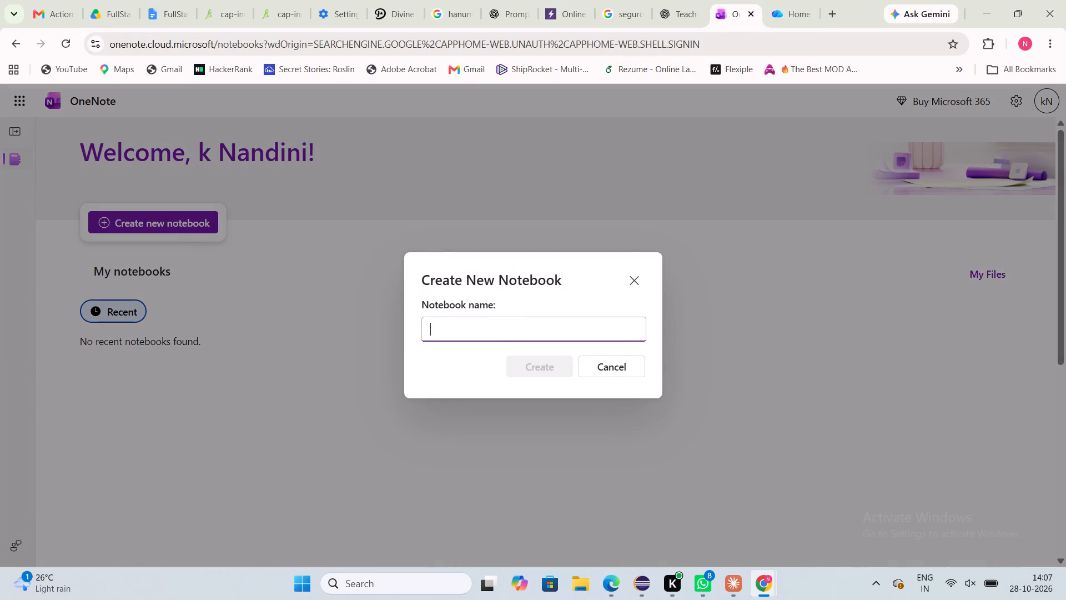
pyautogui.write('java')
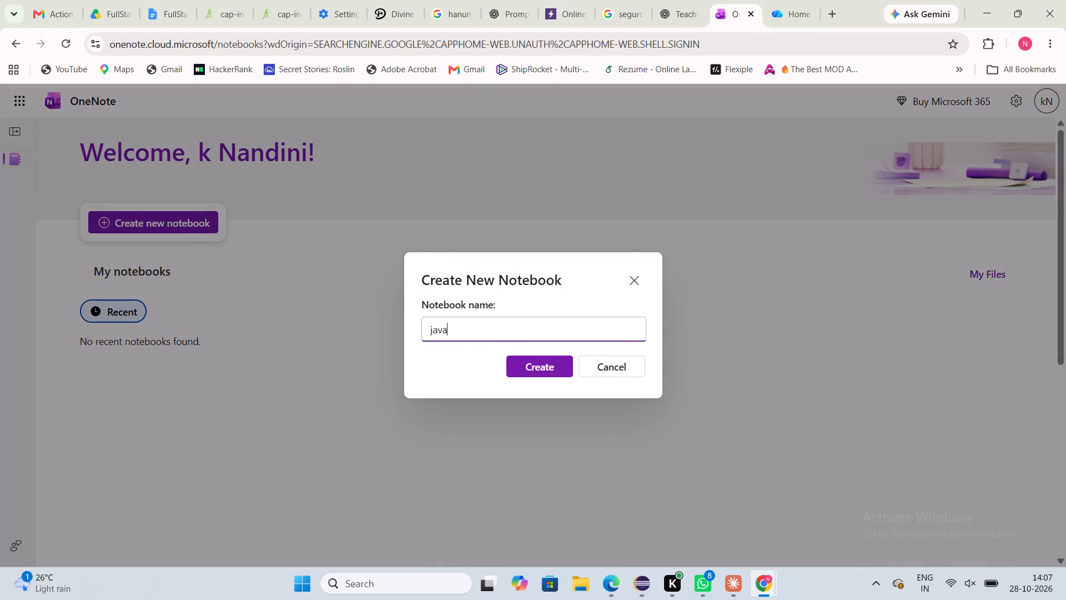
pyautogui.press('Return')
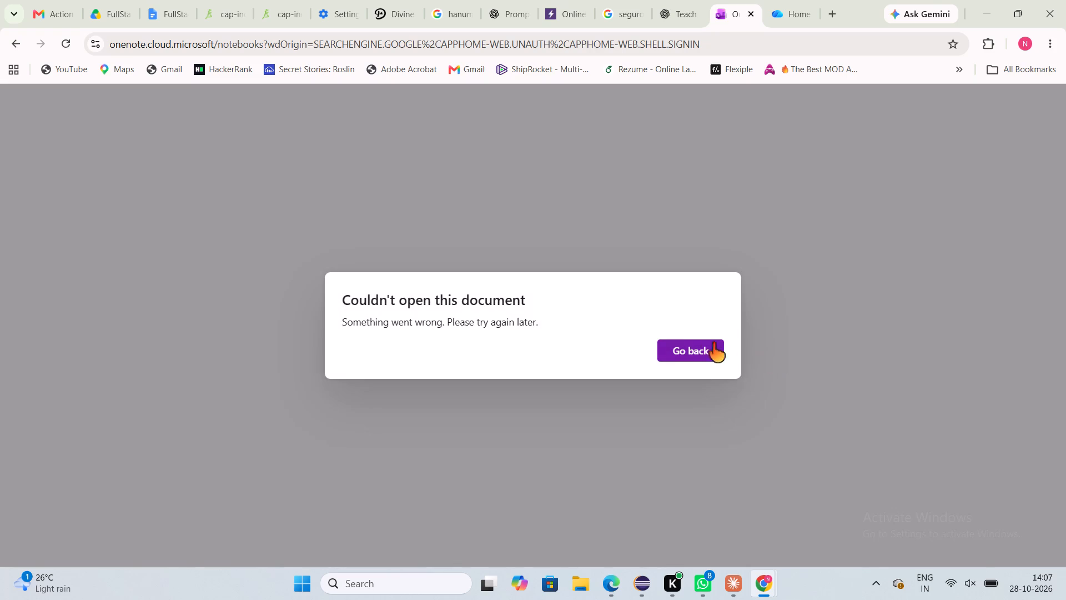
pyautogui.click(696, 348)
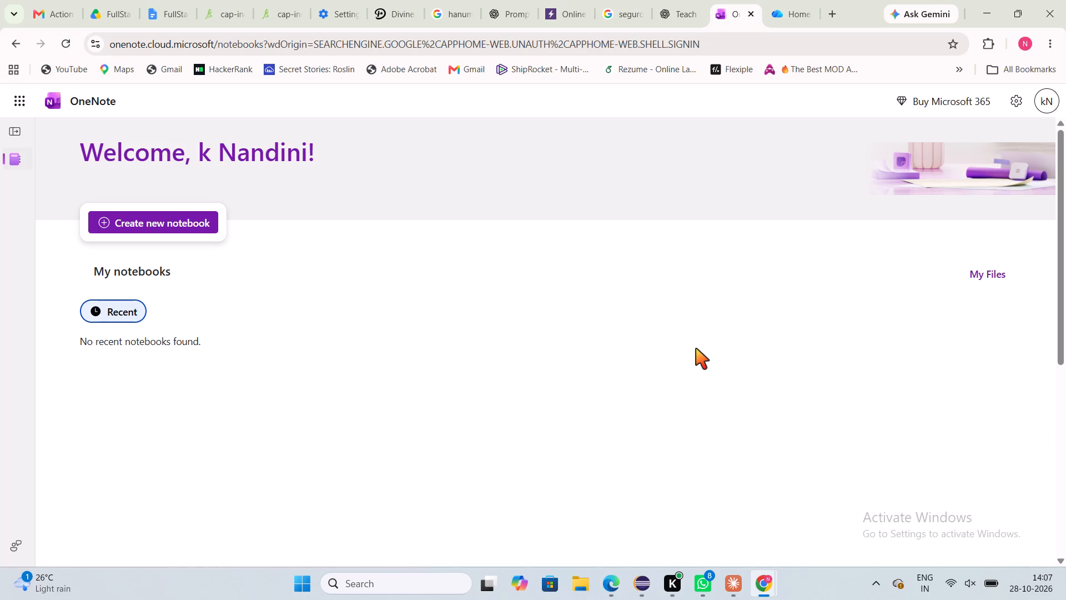
# Switch from OneNote to Word online and create a blank document.
pyautogui.click(21, 109)
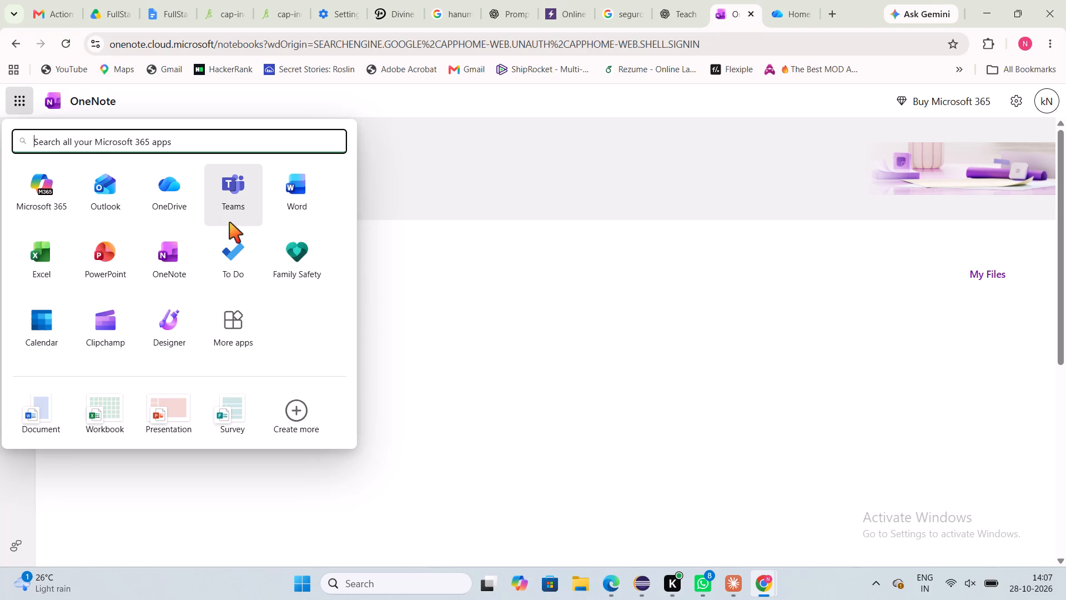
pyautogui.scroll(-1, 291, 343)
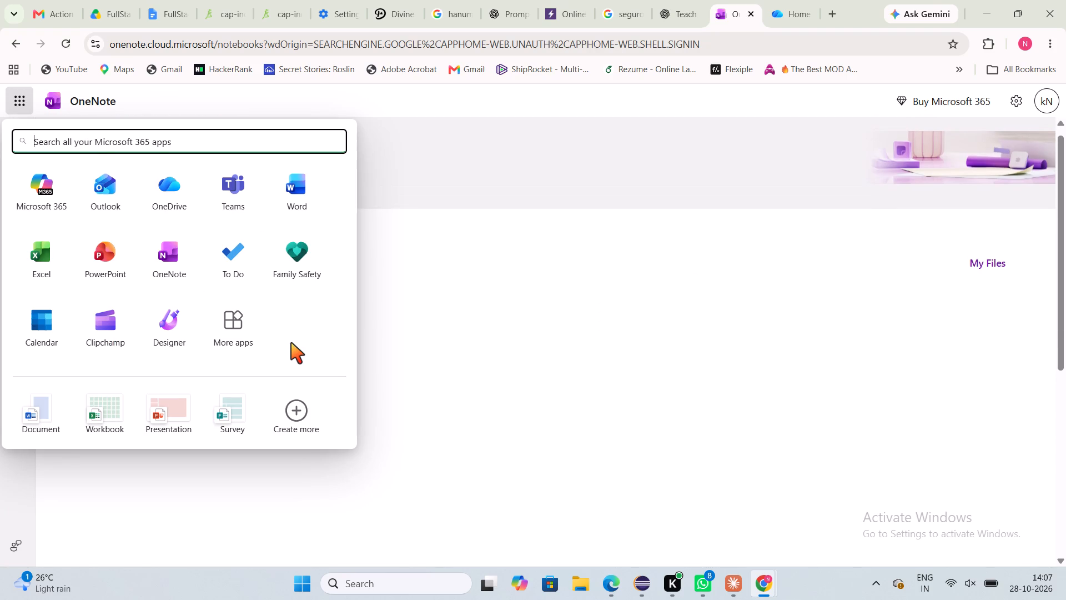
pyautogui.click(38, 410)
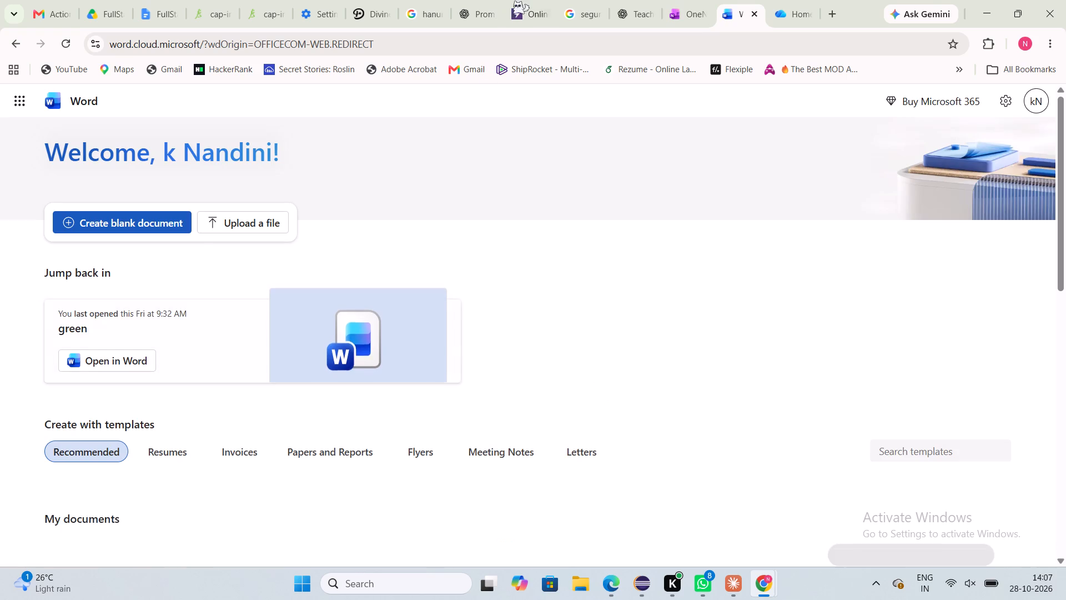
pyautogui.scroll(-2, 378, 294)
pyautogui.scroll(3, 378, 294)
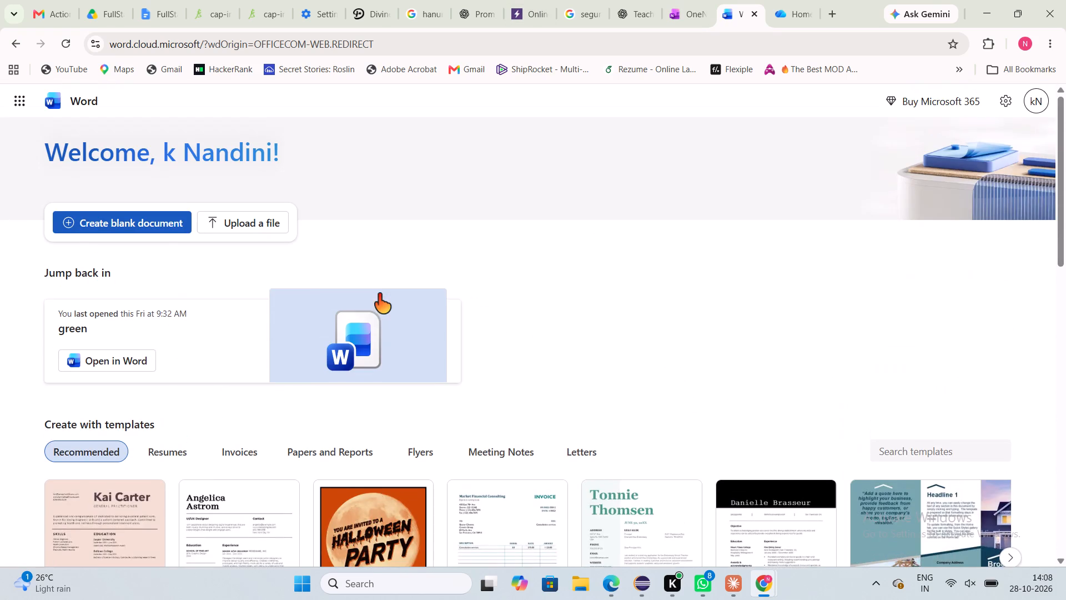
pyautogui.click(163, 227)
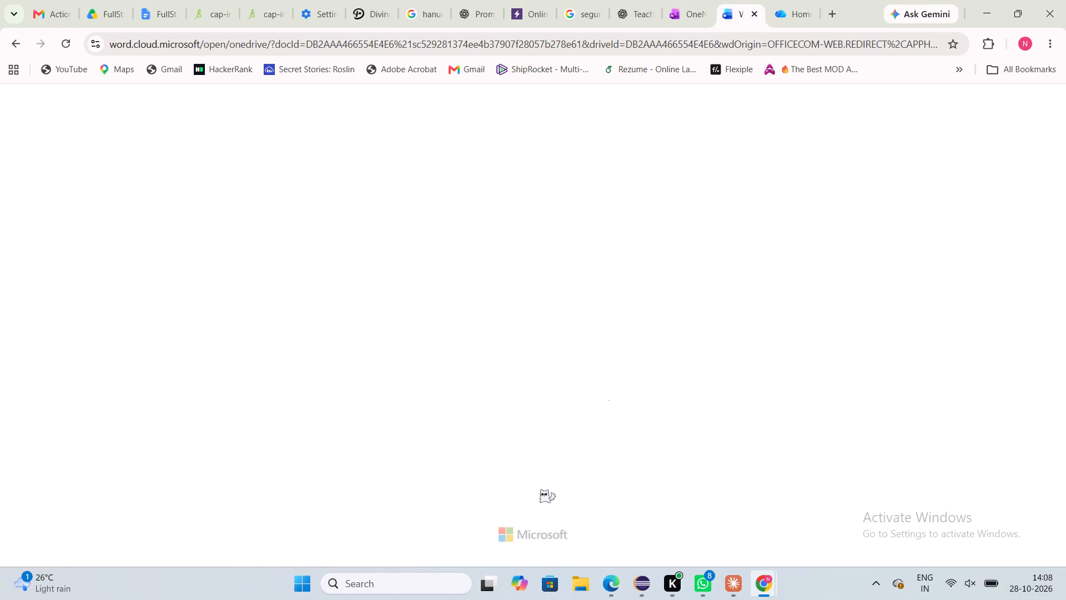
# Write the heading "Oops:" and below it the line "Object orineted programing langunage".
pyautogui.click(418, 333)
pyautogui.write('oops:')
pyautogui.press('Return')
pyautogui.write('object orineted programing langunage')
pyautogui.press('Return')
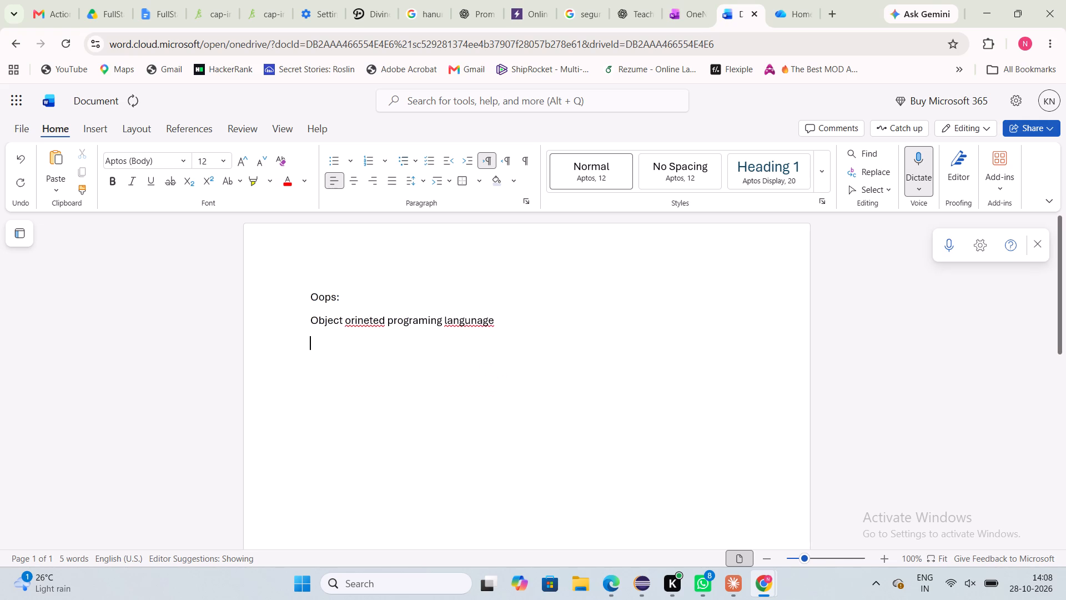
# Make the heading "Oops:" bold and return to the empty line below the text.
pyautogui.moveTo(340, 296); pyautogui.dragTo(285, 294)
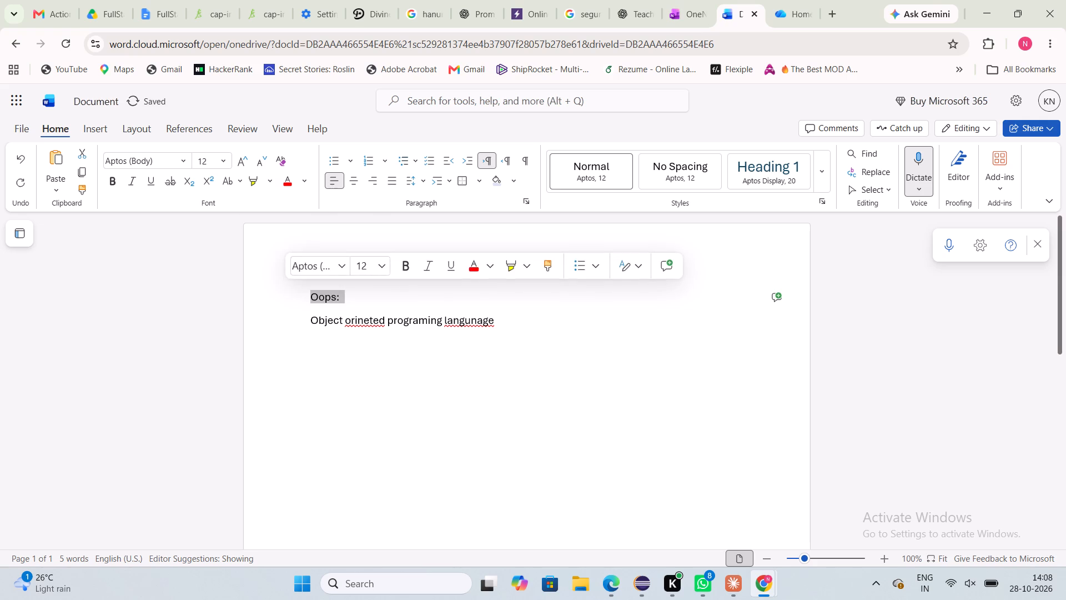
pyautogui.hotkey('ctrl', 'b')
pyautogui.click(420, 362)
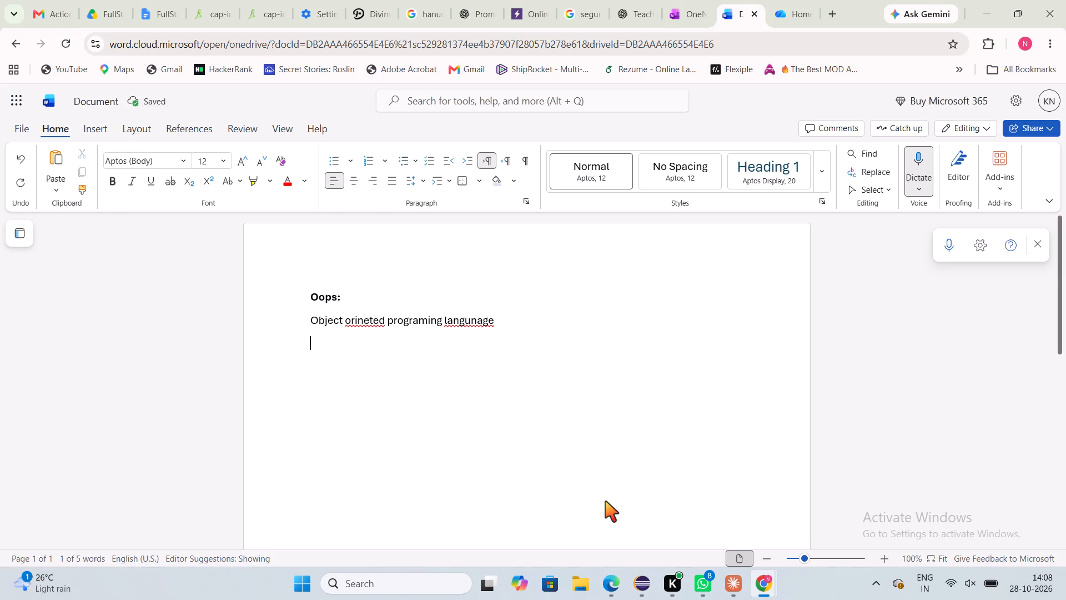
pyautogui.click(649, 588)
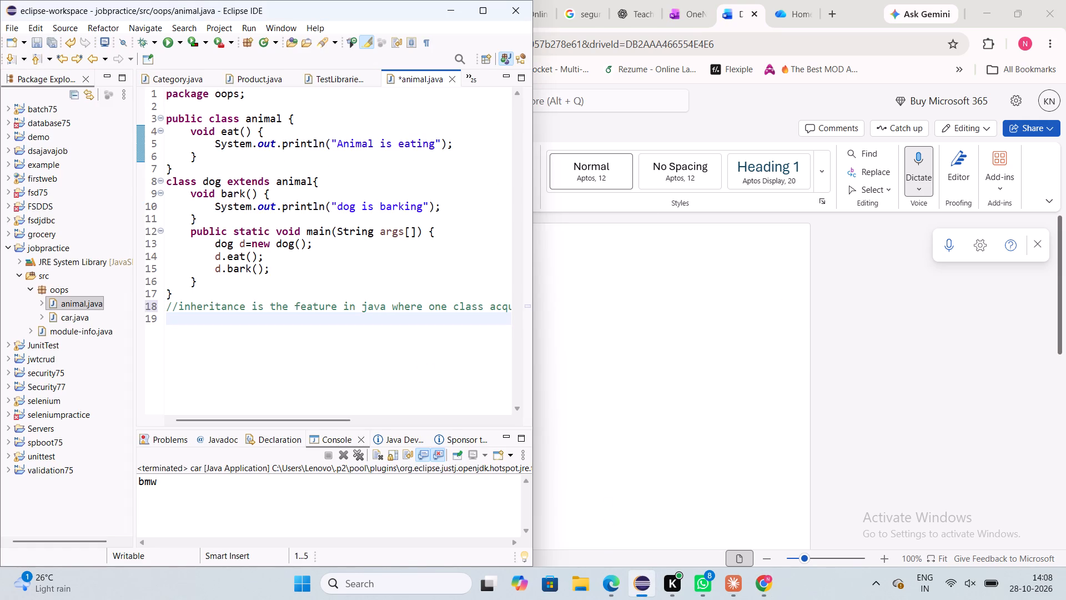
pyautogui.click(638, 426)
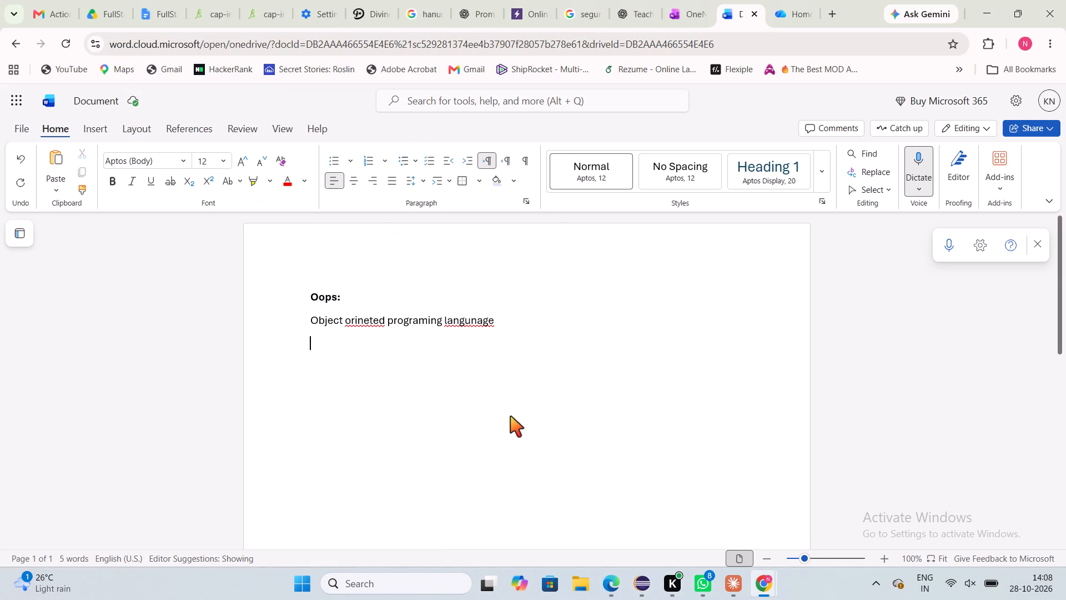
# List the OOP topics on separate lines: Class, Objects, Inheritance, Encapuslation, Ploymorhism and Absatration.
pyautogui.write('class')
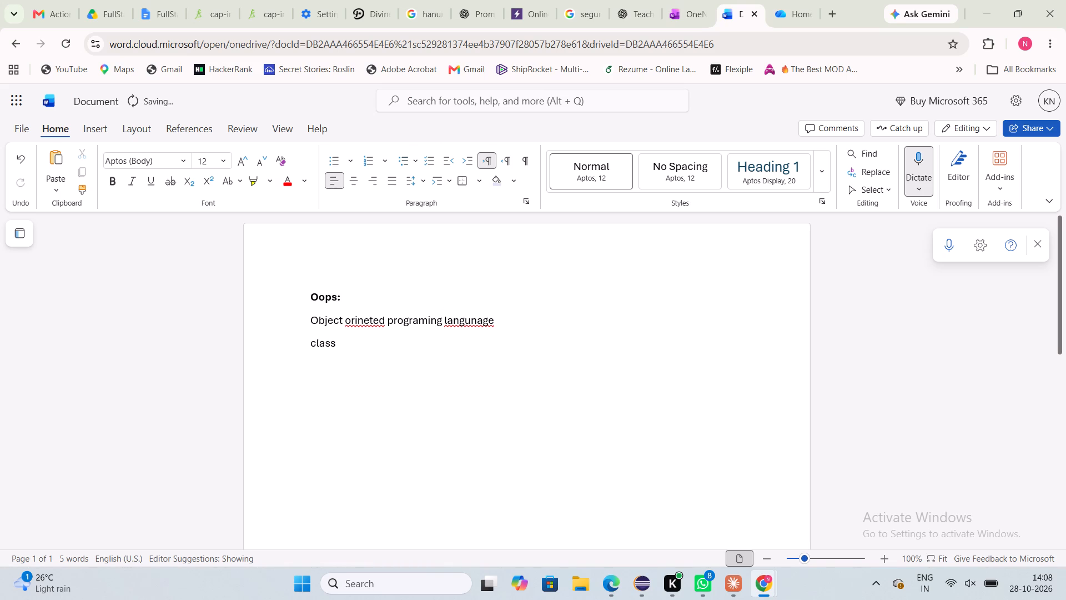
pyautogui.press('Return')
pyautogui.write('objects')
pyautogui.press('Return')
pyautogui.write('inheru')
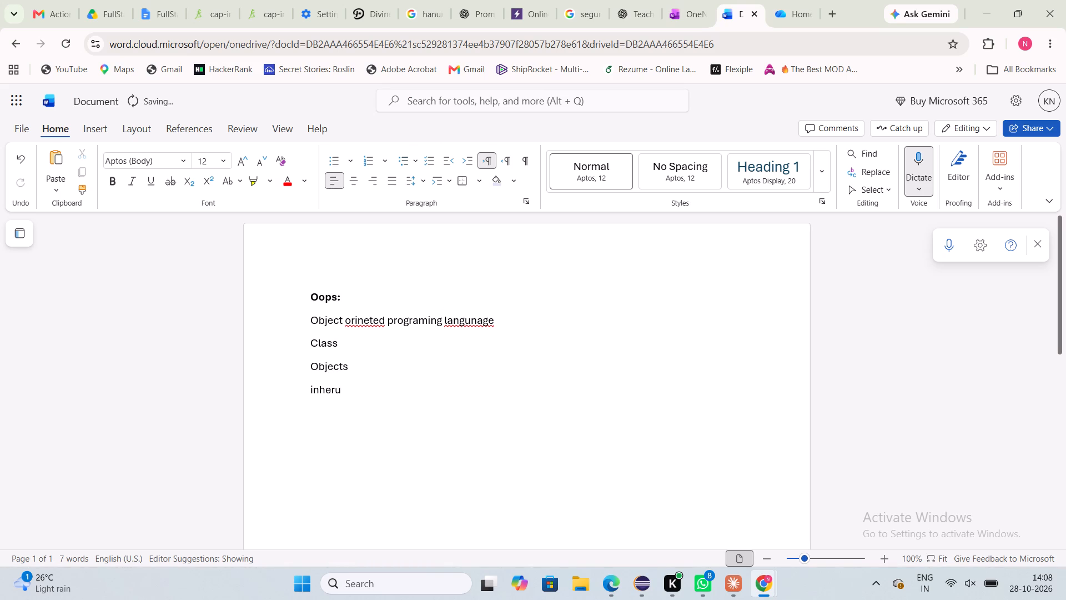
pyautogui.press('BackSpace')
pyautogui.write('itance')
pyautogui.press('Return')
pyautogui.write('encapuslation')
pyautogui.press('Return')
pyautogui.write('ploymor')
pyautogui.write('hism')
pyautogui.press('Return')
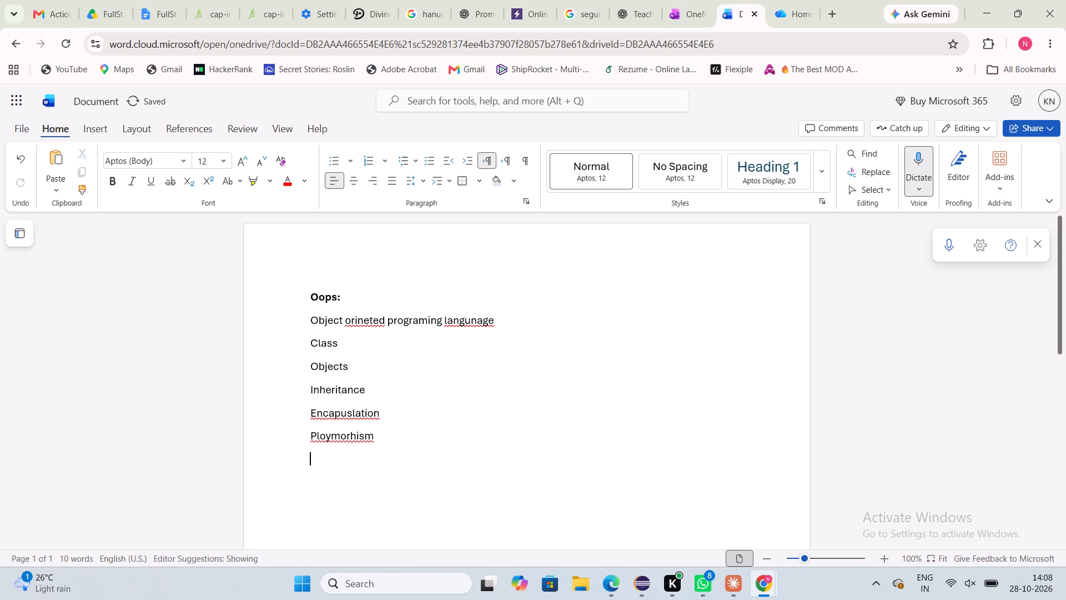
pyautogui.write('absatration')
pyautogui.press('Return')
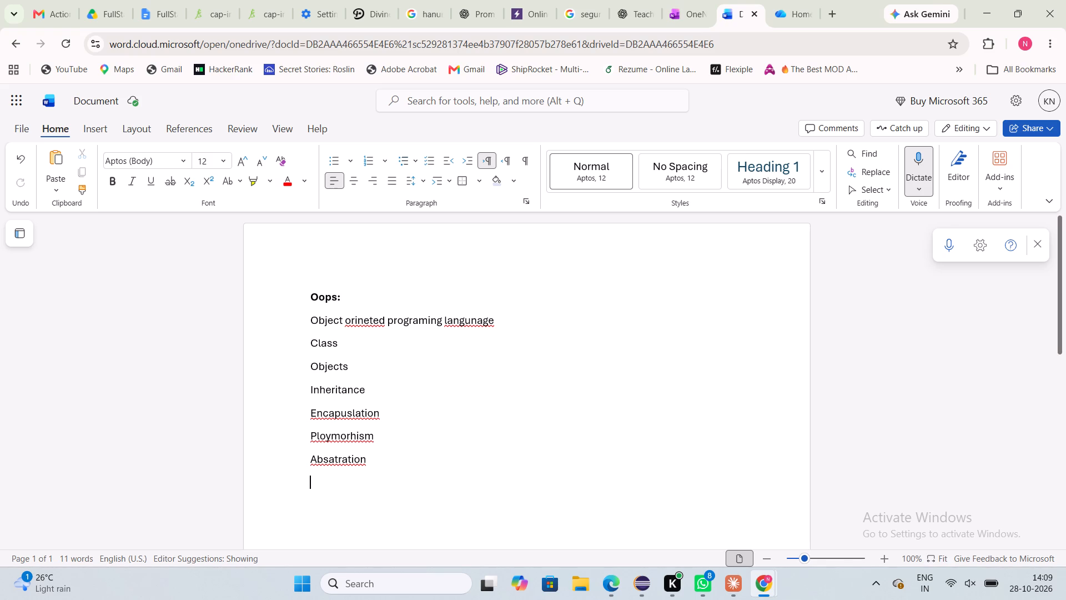
# Below the topic list, write the line "Class:" and under it "Class is basically known as blueprint of an craeting an object".
pyautogui.write('class:')
pyautogui.press('Return')
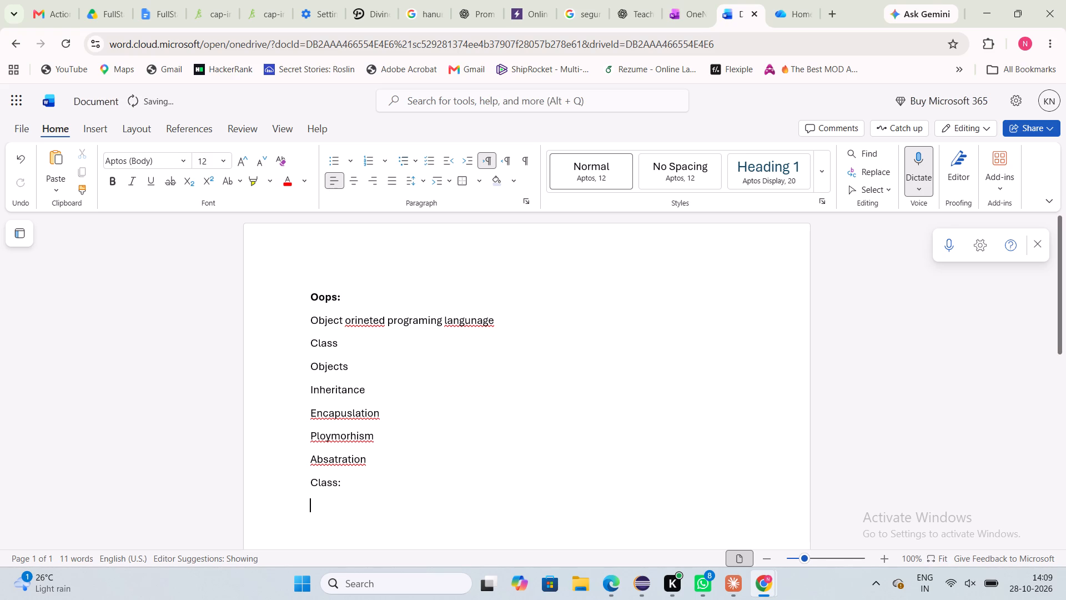
pyautogui.write('class is basically known as')
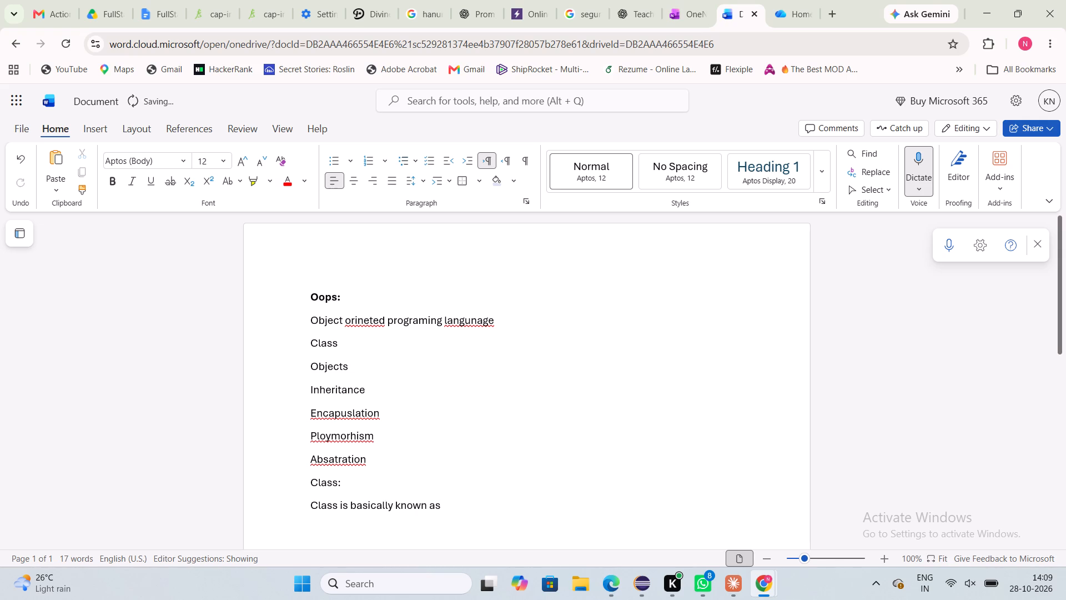
pyautogui.press('space')
pyautogui.write('blueprint')
pyautogui.press('space')
pyautogui.write('of')
pyautogui.press('space')
pyautogui.write('an object')
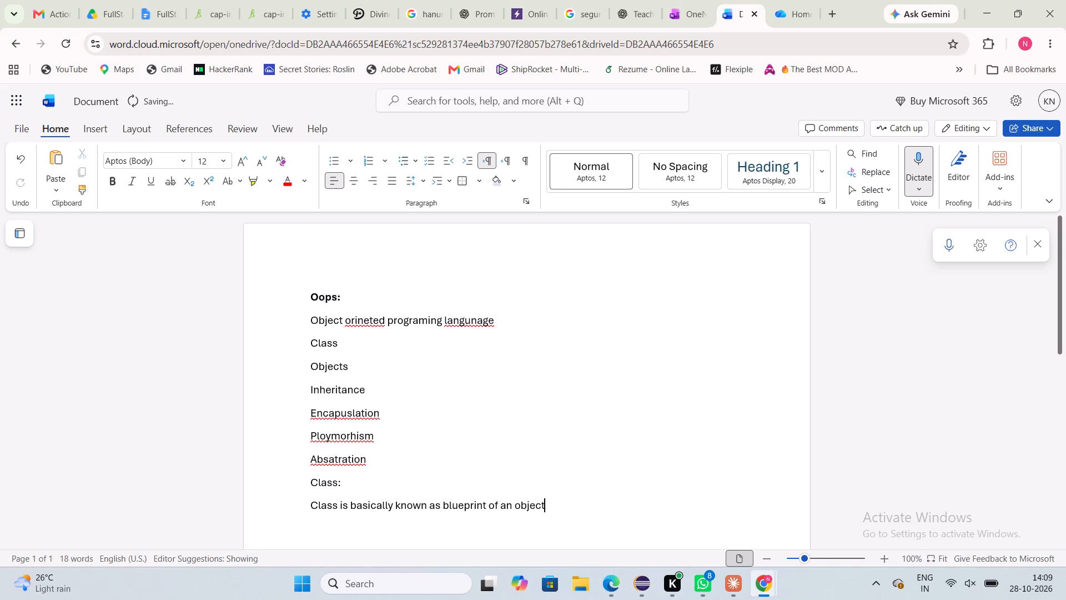
pyautogui.press('BackSpace')
pyautogui.press('BackSpace')
pyautogui.press('BackSpace')
pyautogui.press('BackSpace')
pyautogui.press('BackSpace')
pyautogui.press('BackSpace')
pyautogui.write('craeting an object')
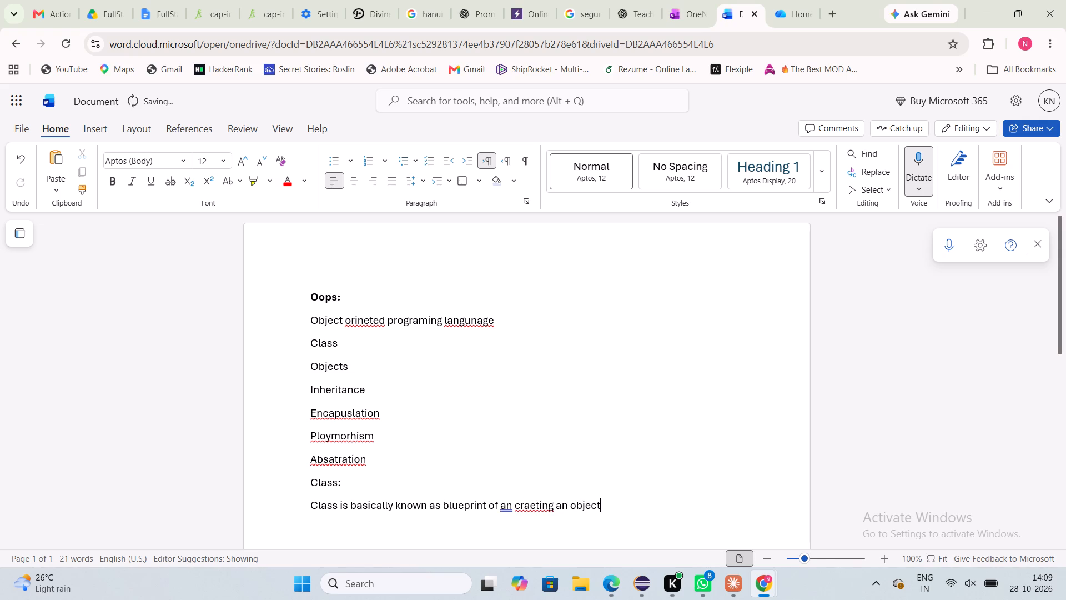
pyautogui.press('Return')
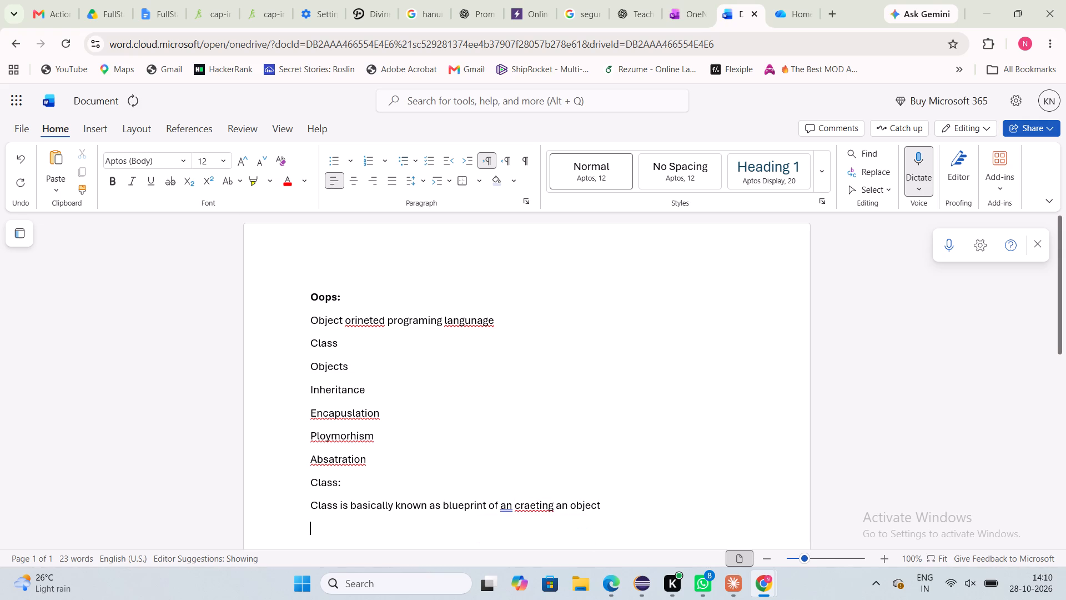
# Make the "Class:" heading above the definition bold and add an empty line below the definition.
pyautogui.moveTo(342, 485); pyautogui.dragTo(304, 483)
pyautogui.hotkey('ctrl', 'b')
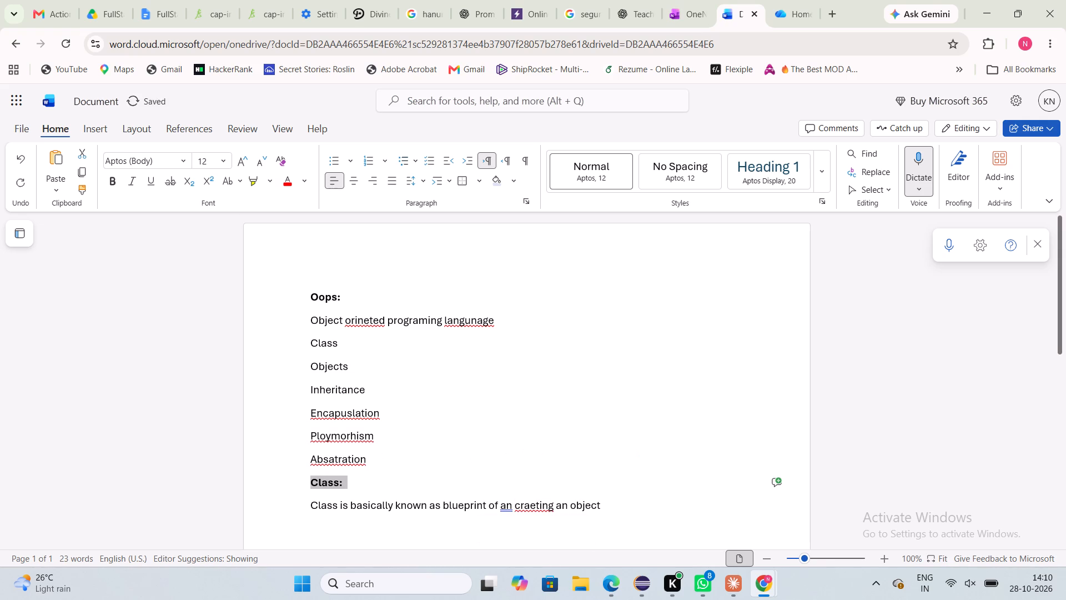
pyautogui.click(620, 510)
pyautogui.press('Return')
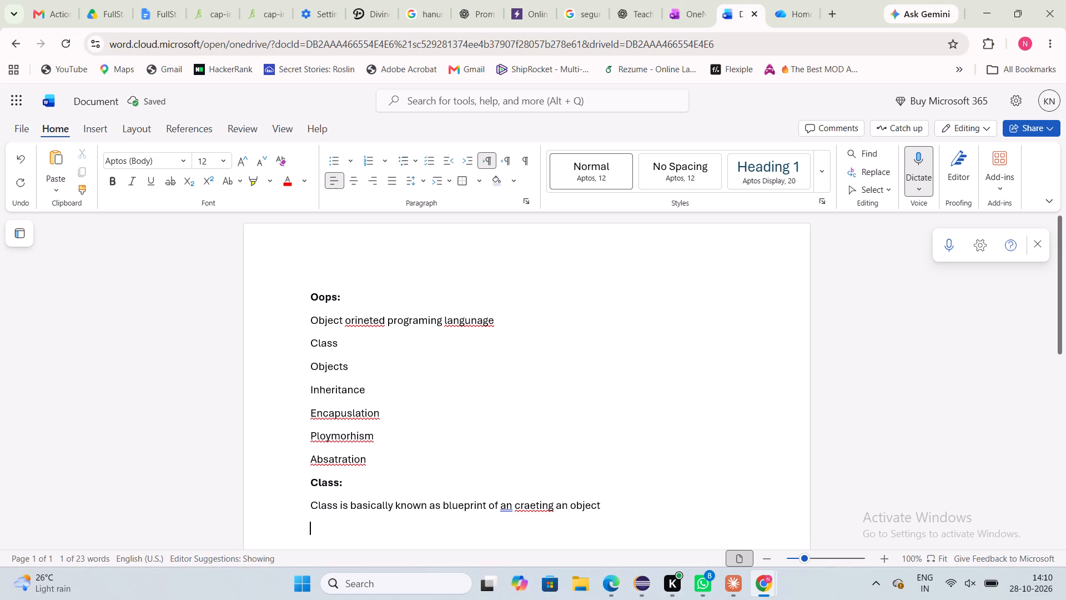
# Copy the code from the package line to the class's closing brace in Eclipse's car.java and paste it into Word below the class definition.
pyautogui.hscroll(1, 620, 510)
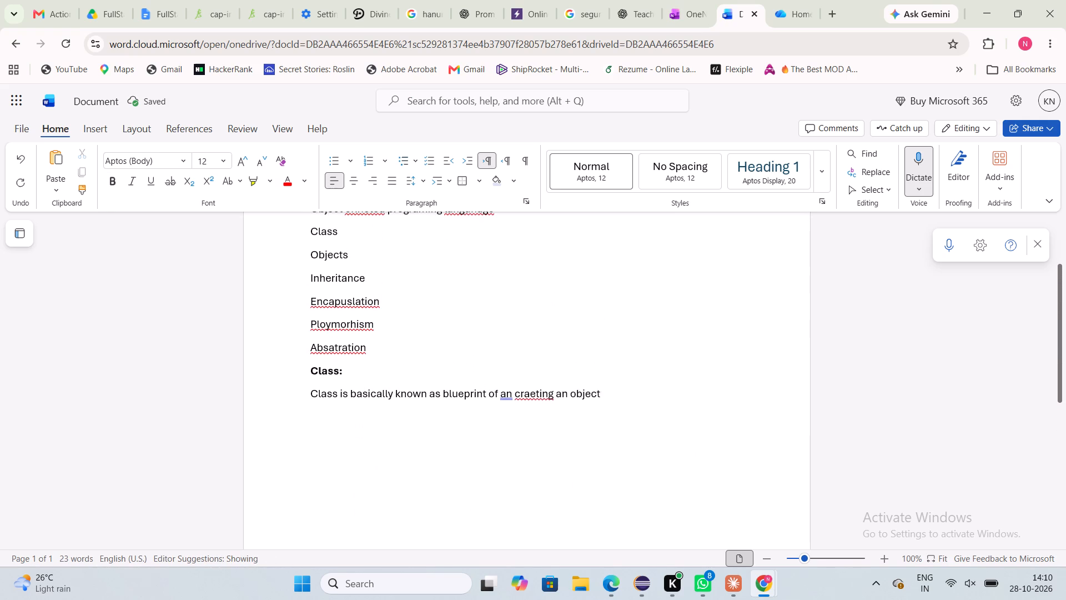
pyautogui.hscroll(1, 620, 510)
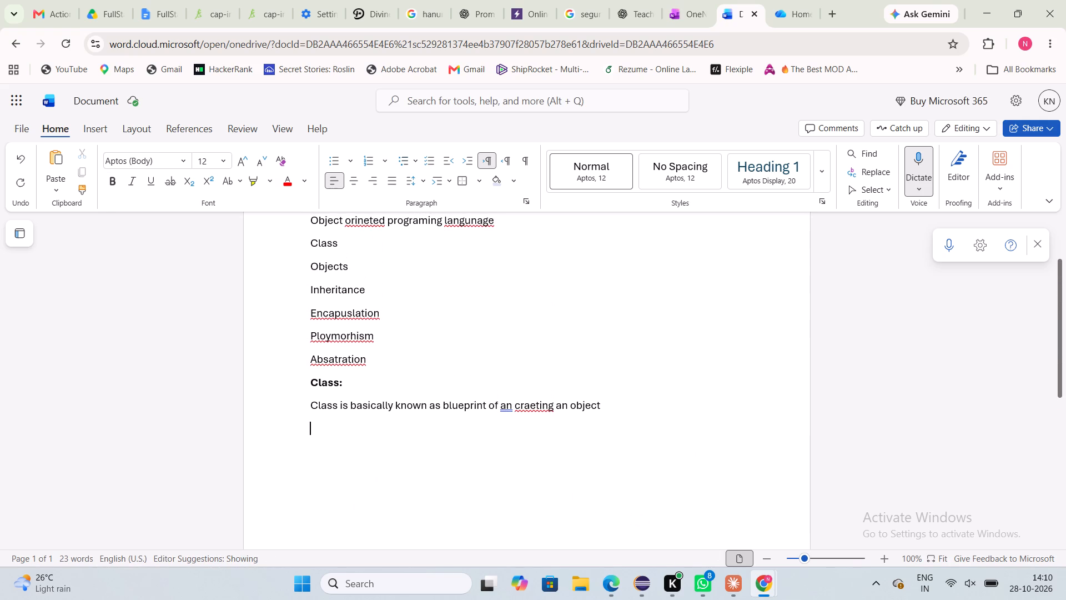
pyautogui.click(640, 585)
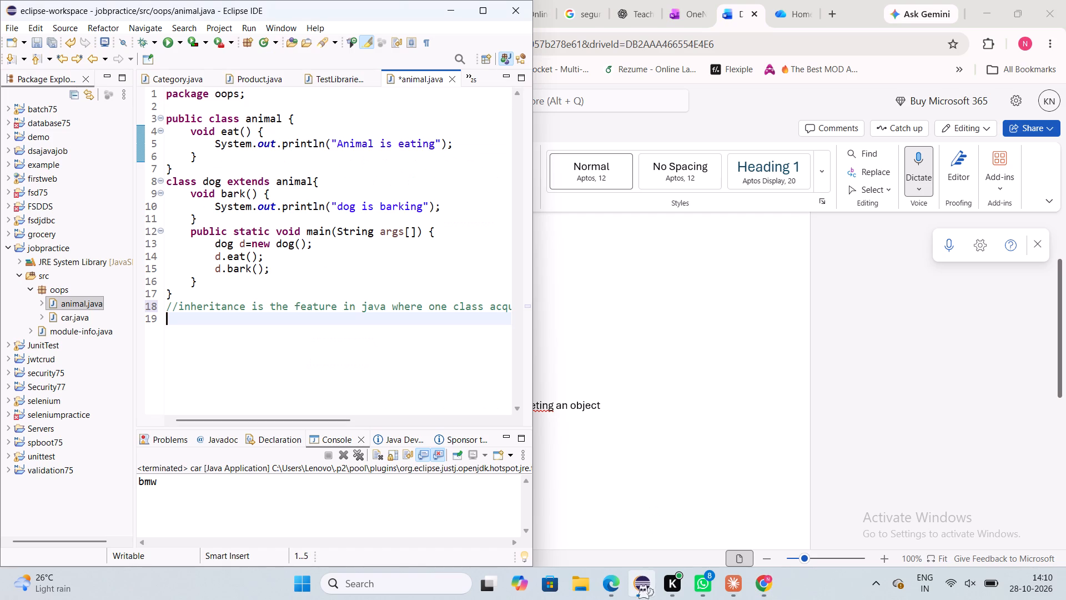
pyautogui.click(73, 318)
pyautogui.doubleClick(73, 318)
pyautogui.click(279, 319)
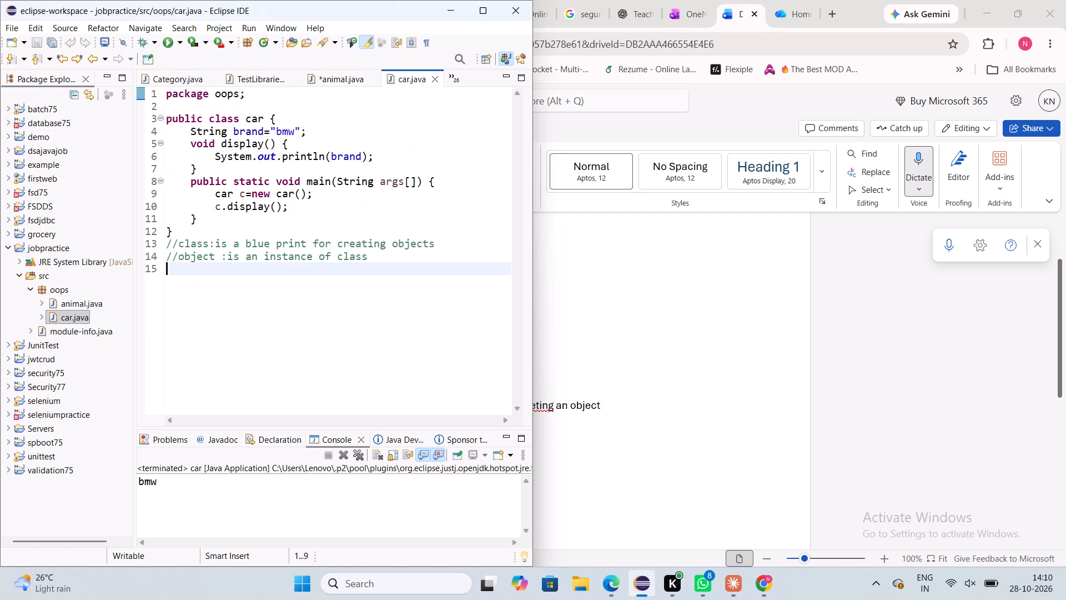
pyautogui.click(269, 218)
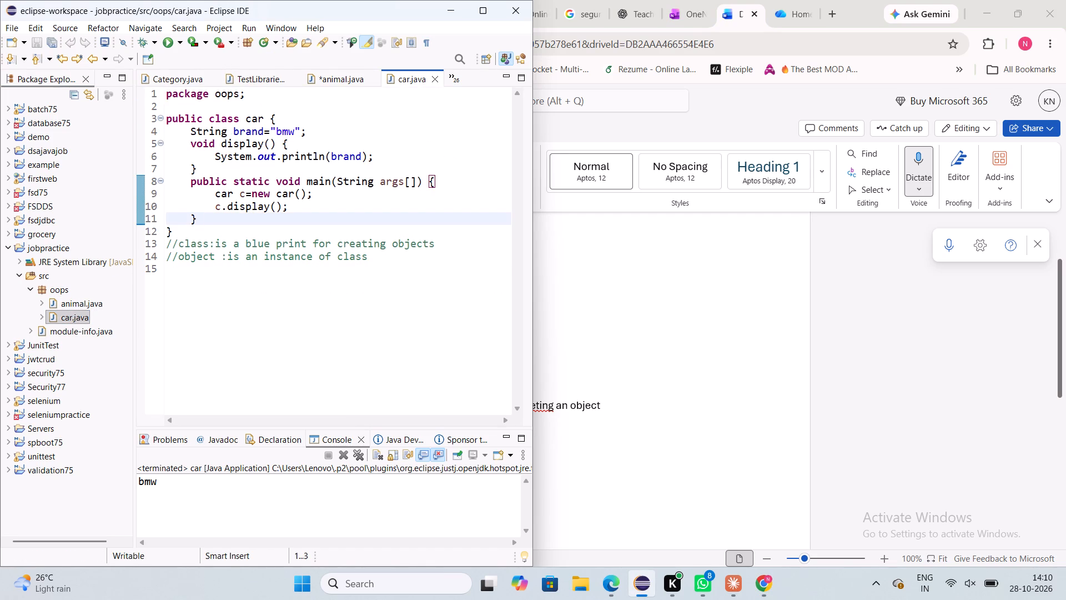
pyautogui.moveTo(178, 231); pyautogui.dragTo(162, 97)
pyautogui.hotkey('ctrl', 'c')
pyautogui.click(623, 463)
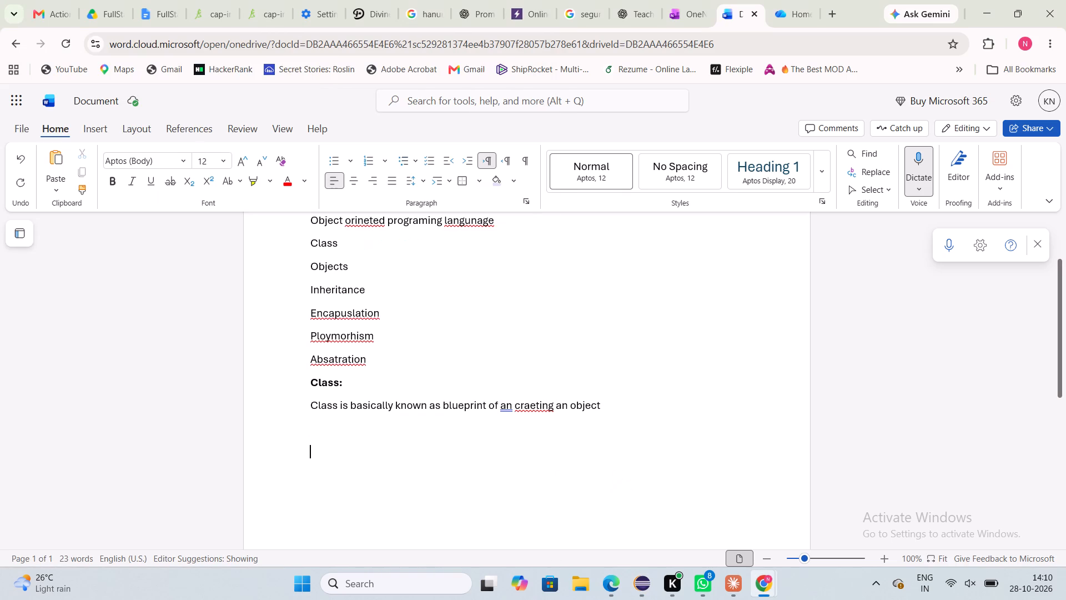
pyautogui.hotkey('ctrl', 'v')
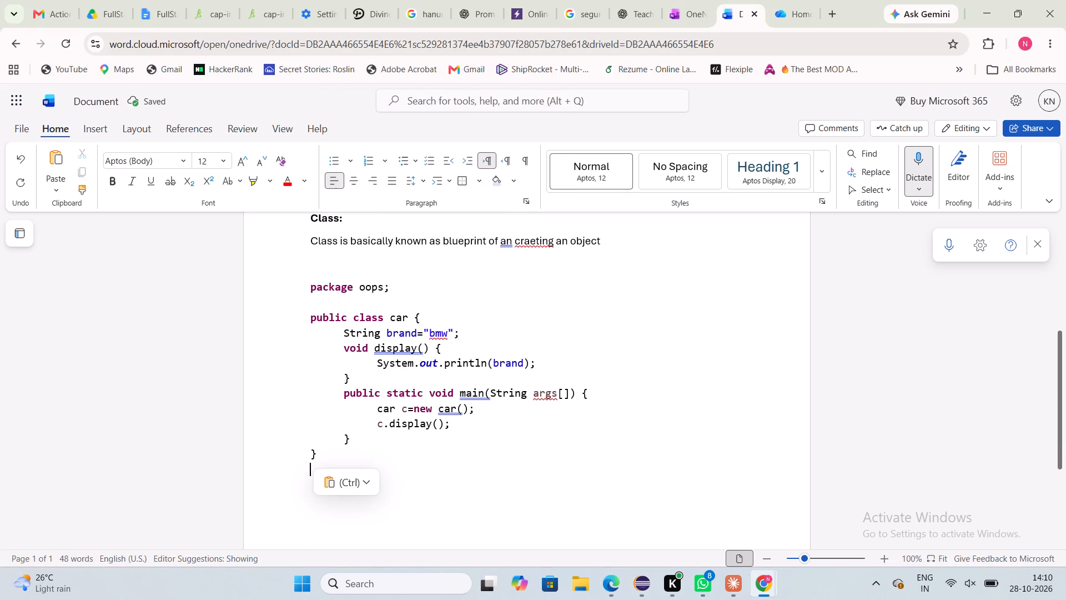
# Add a bold heading "Object:" on the empty line between the class definition and the pasted code.
pyautogui.click(364, 266)
pyautogui.scroll(1, 364, 266)
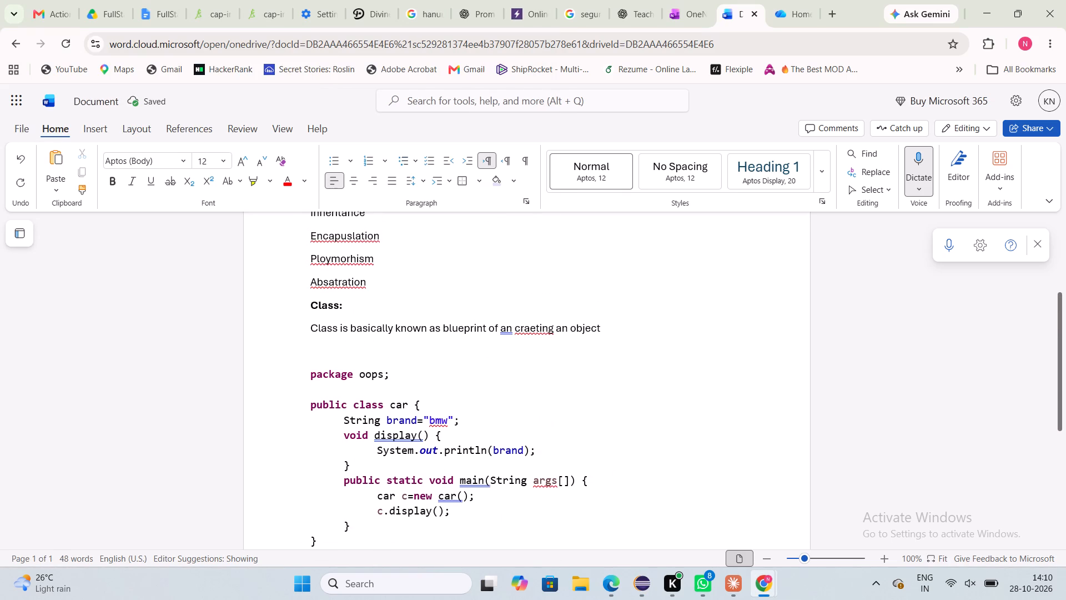
pyautogui.write('object')
pyautogui.hotkey('shift', ':')
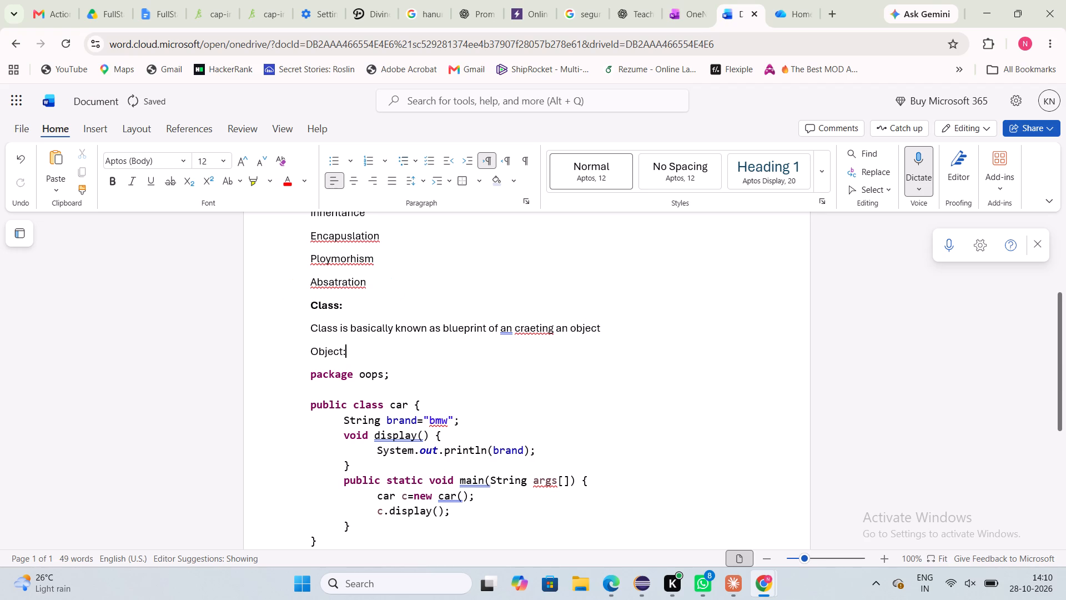
pyautogui.moveTo(370, 351); pyautogui.dragTo(321, 340)
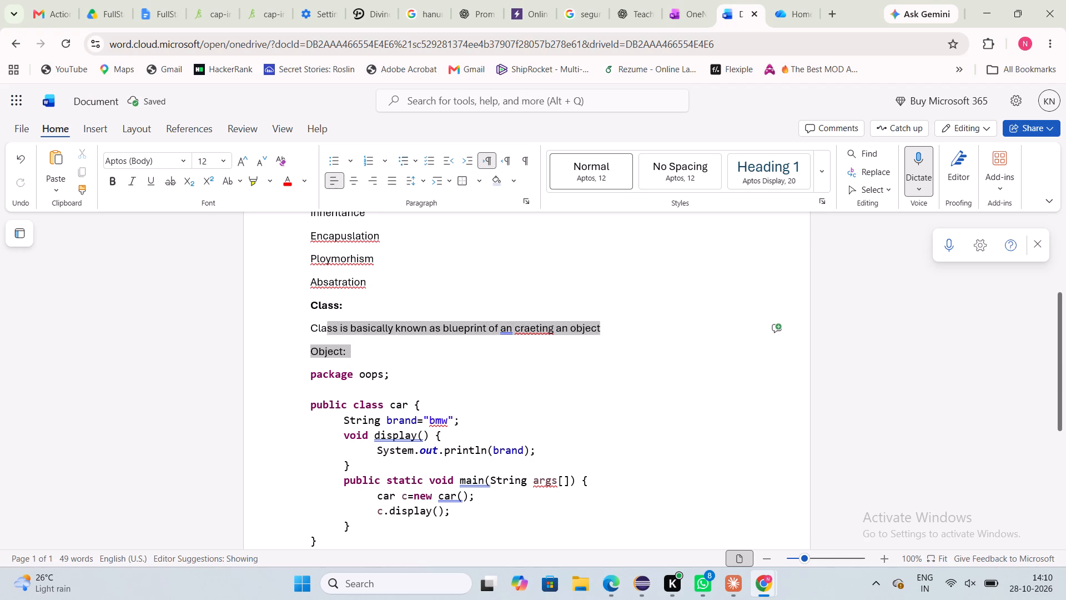
pyautogui.moveTo(321, 340); pyautogui.dragTo(305, 352)
pyautogui.hotkey('ctrl', 'b')
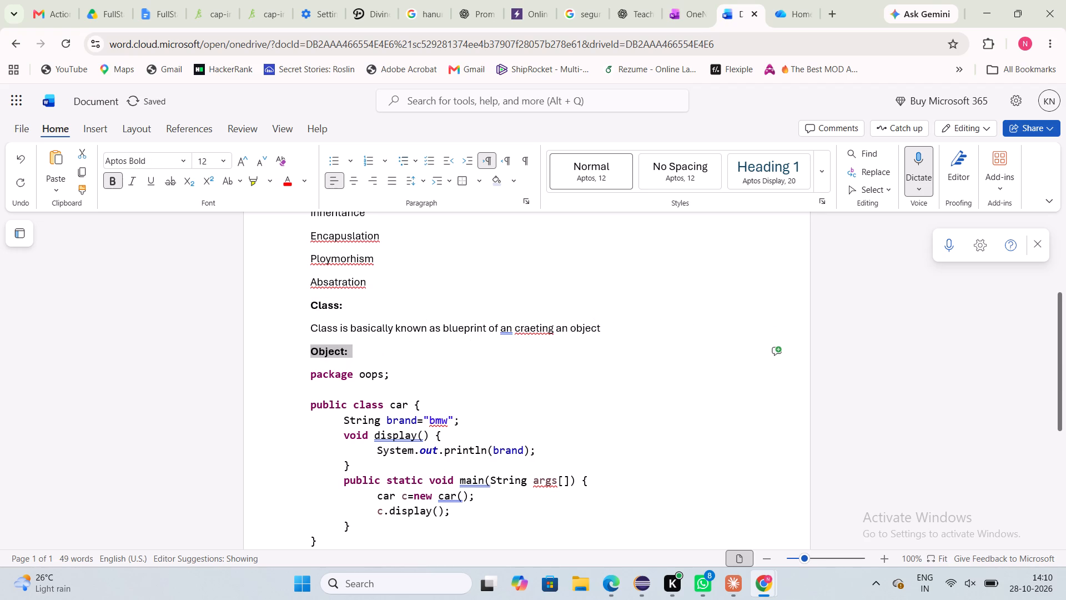
# Write the definition "Object is an instance of class" on a new line under the "Object:" heading.
pyautogui.click(379, 356)
pyautogui.press('Return')
pyautogui.write('bo')
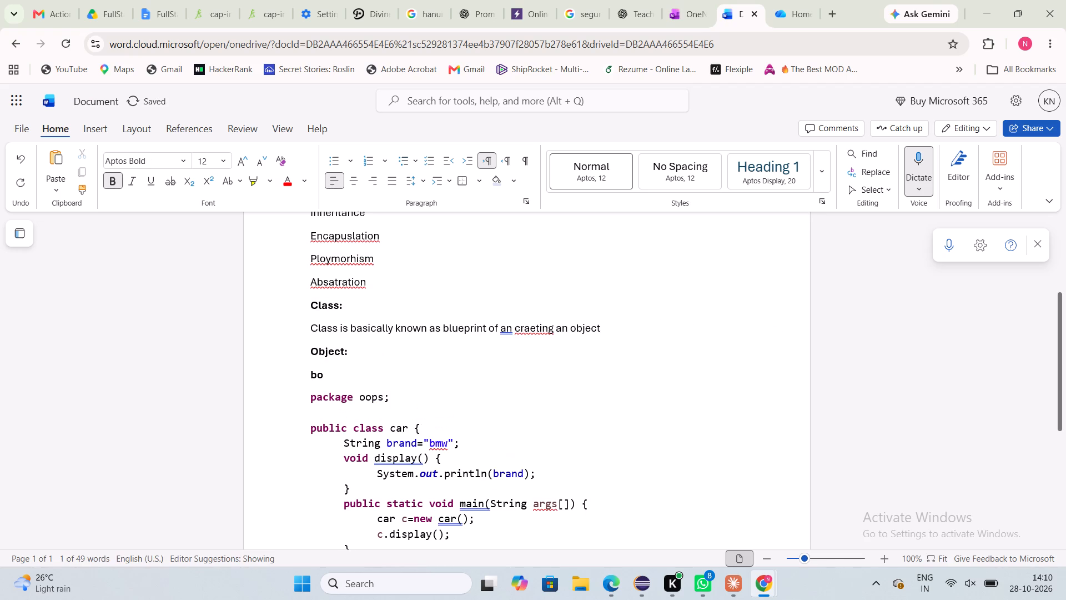
pyautogui.press('BackSpace')
pyautogui.press('BackSpace')
pyautogui.write('object is an instan')
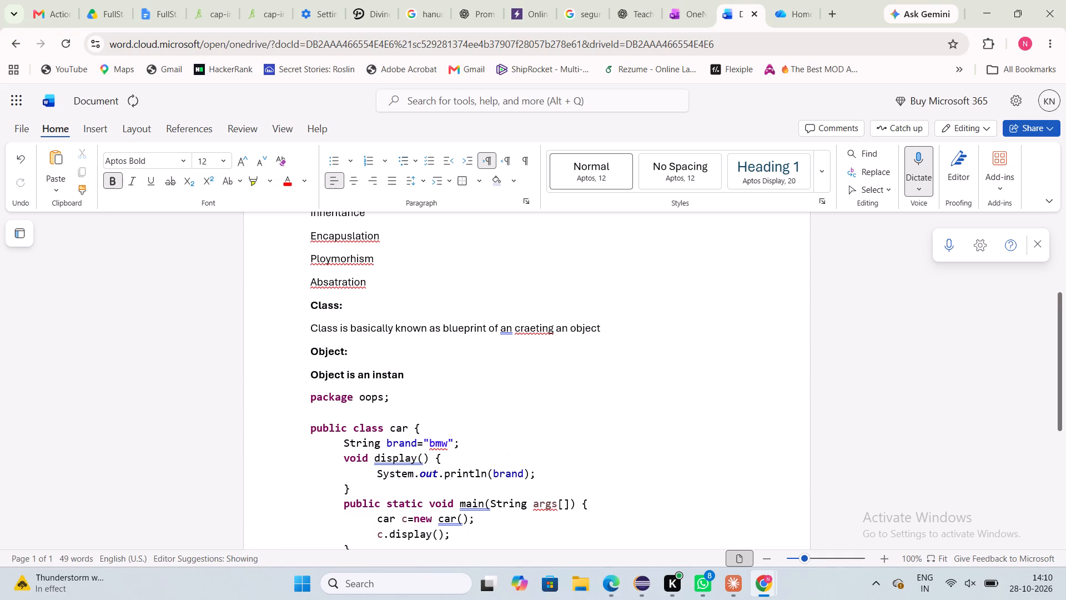
pyautogui.press('a')
pyautogui.press('BackSpace')
pyautogui.write('ce of class')
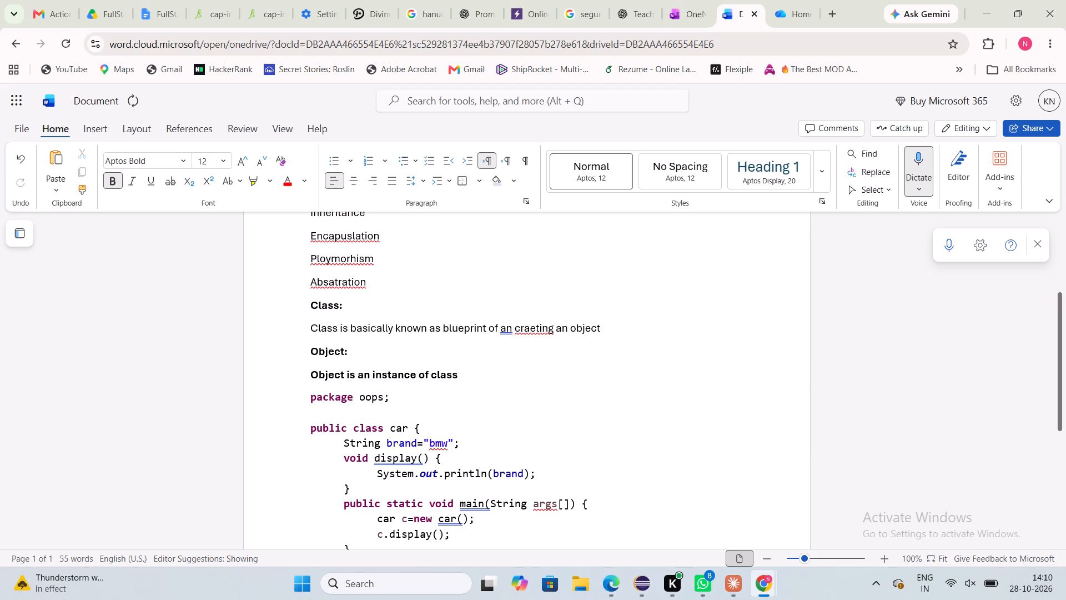
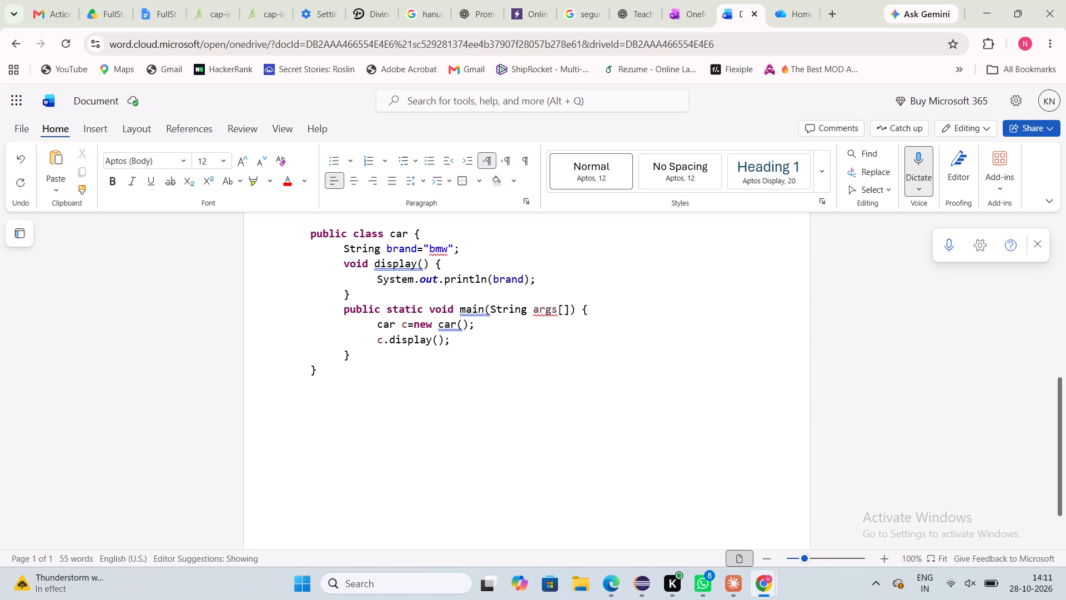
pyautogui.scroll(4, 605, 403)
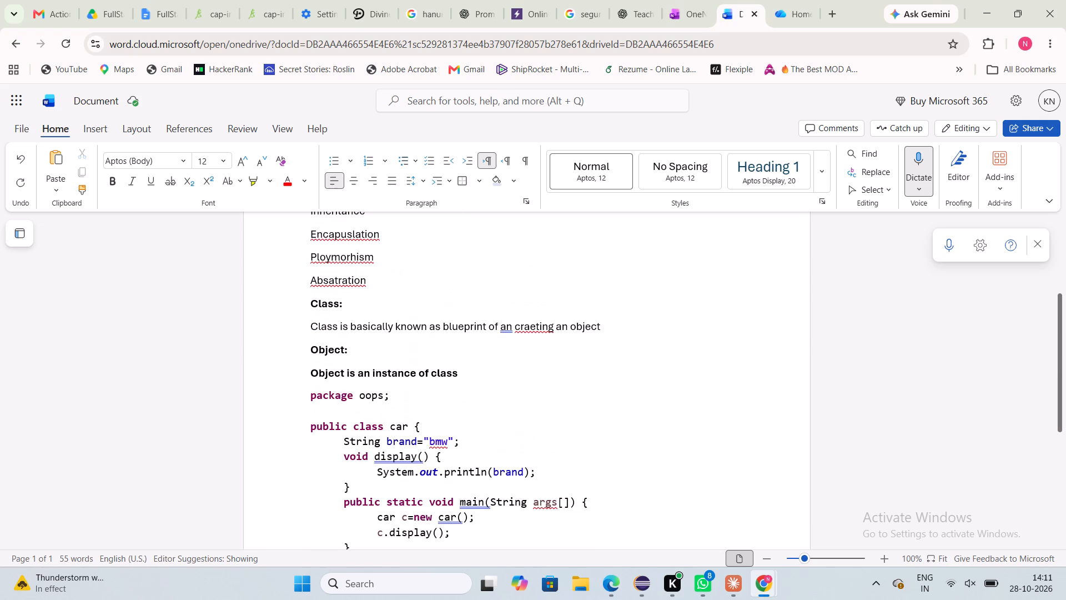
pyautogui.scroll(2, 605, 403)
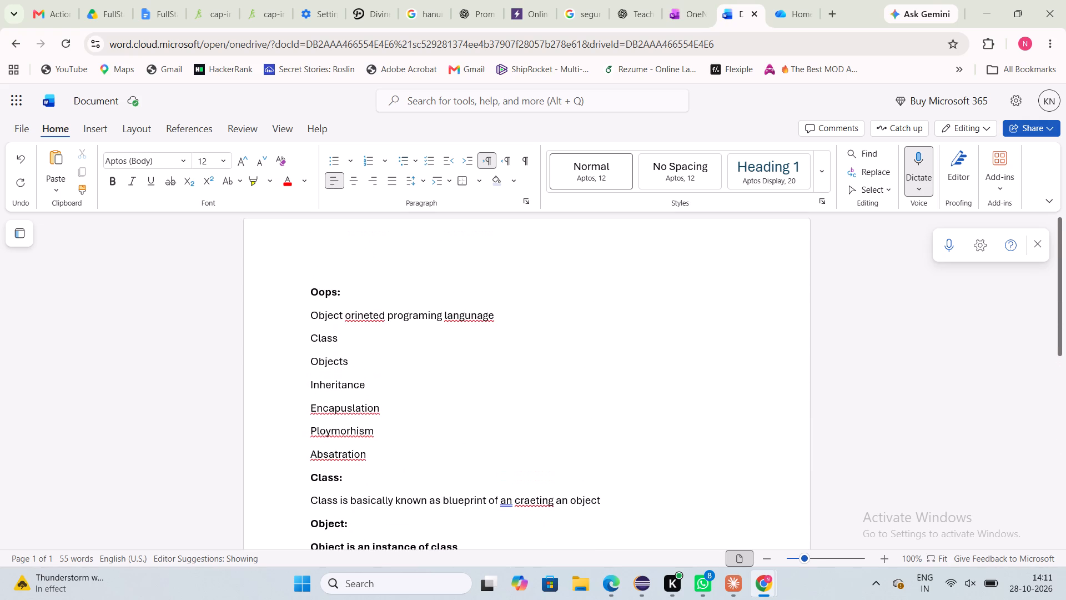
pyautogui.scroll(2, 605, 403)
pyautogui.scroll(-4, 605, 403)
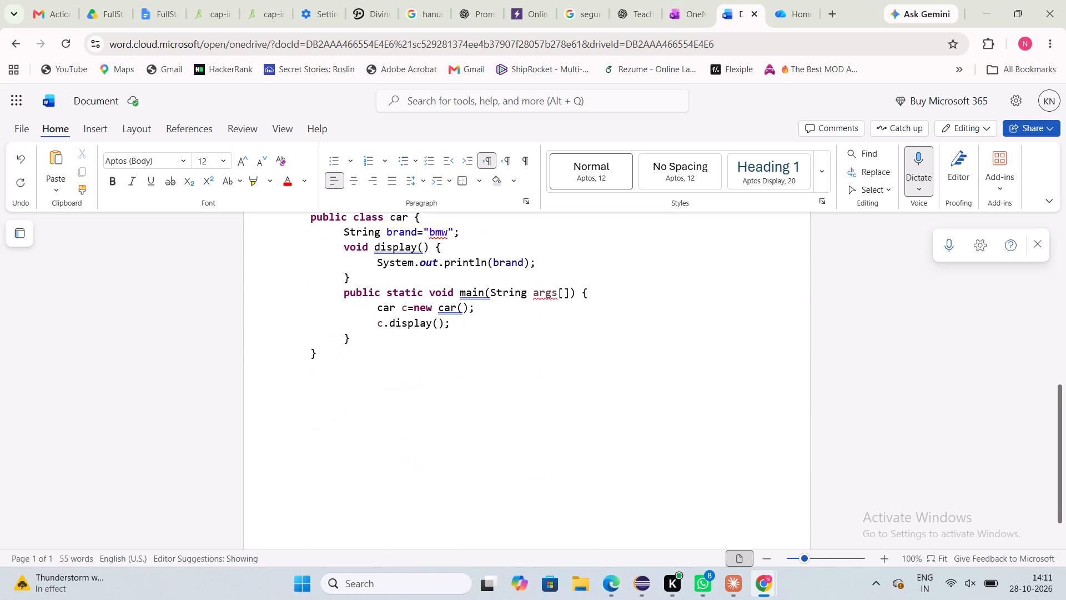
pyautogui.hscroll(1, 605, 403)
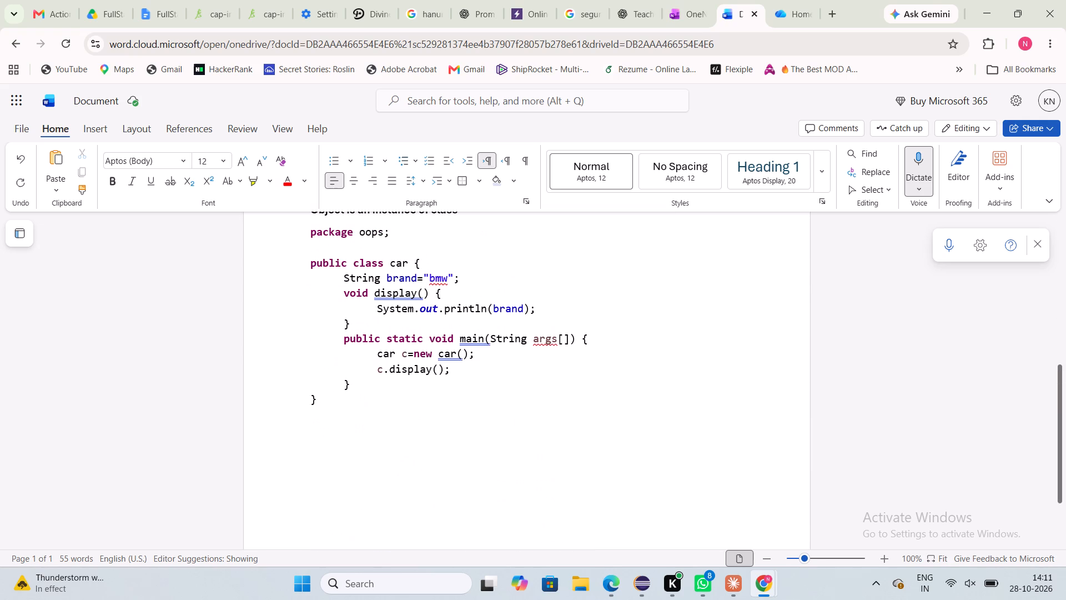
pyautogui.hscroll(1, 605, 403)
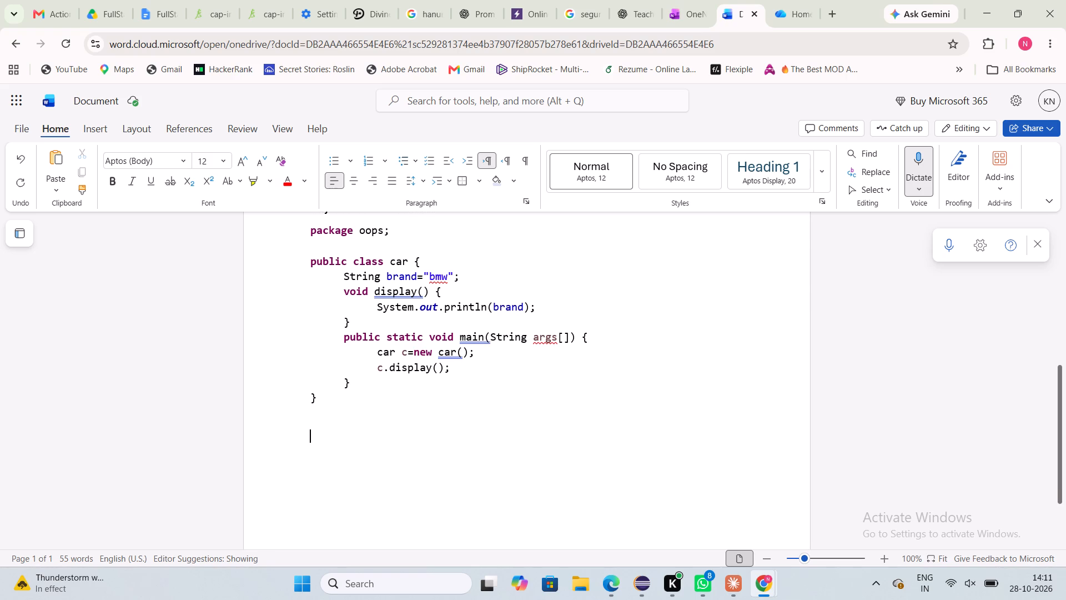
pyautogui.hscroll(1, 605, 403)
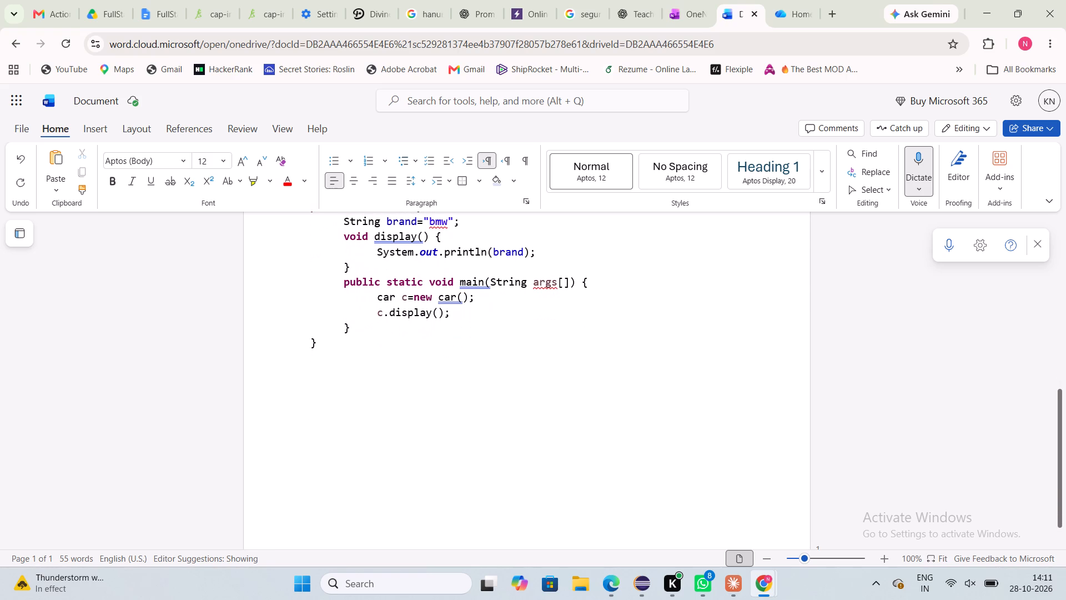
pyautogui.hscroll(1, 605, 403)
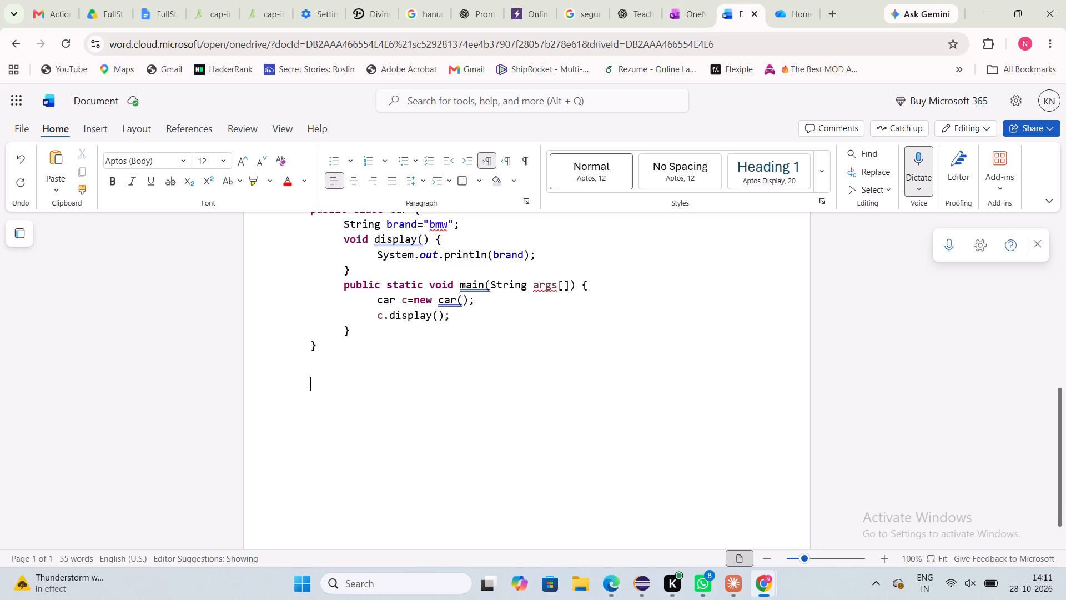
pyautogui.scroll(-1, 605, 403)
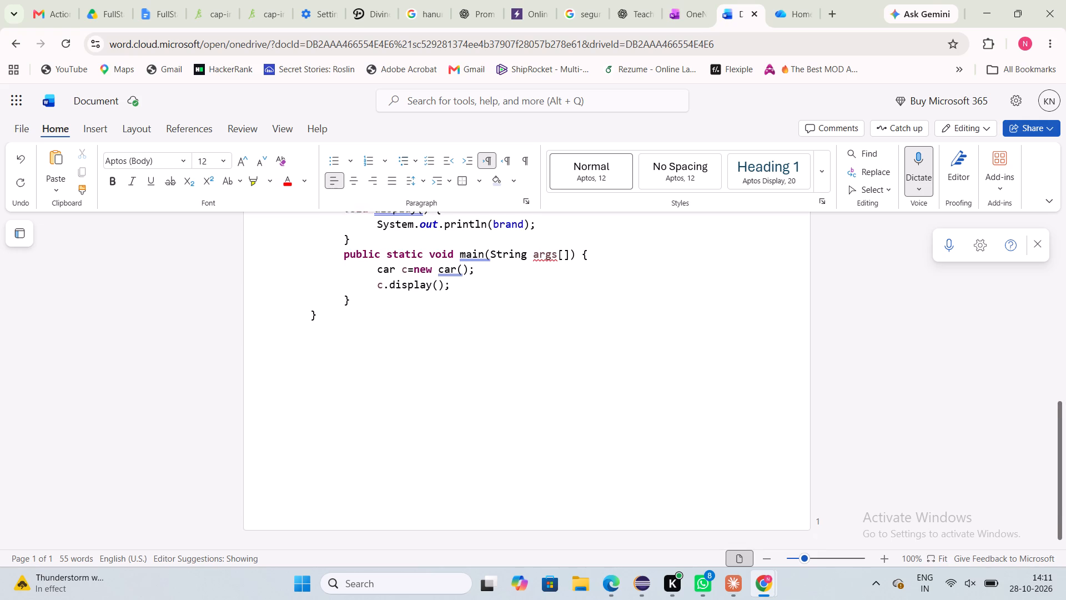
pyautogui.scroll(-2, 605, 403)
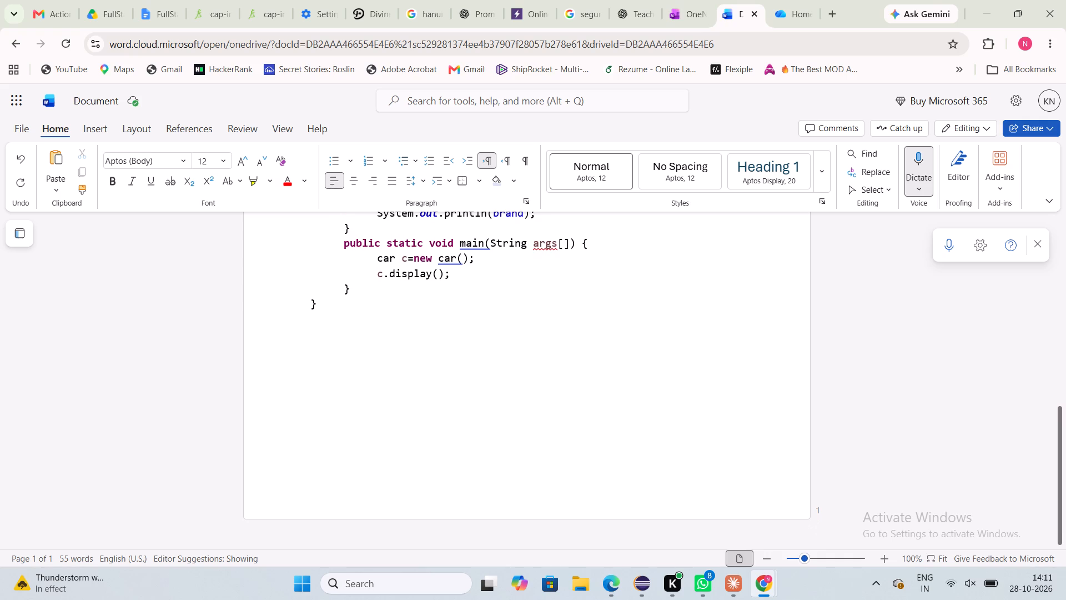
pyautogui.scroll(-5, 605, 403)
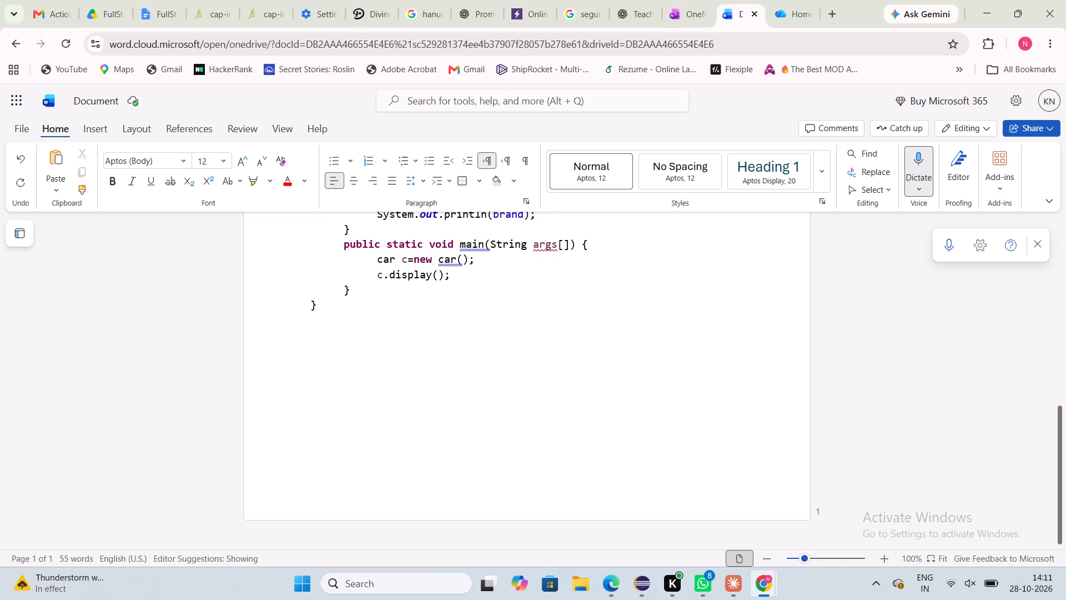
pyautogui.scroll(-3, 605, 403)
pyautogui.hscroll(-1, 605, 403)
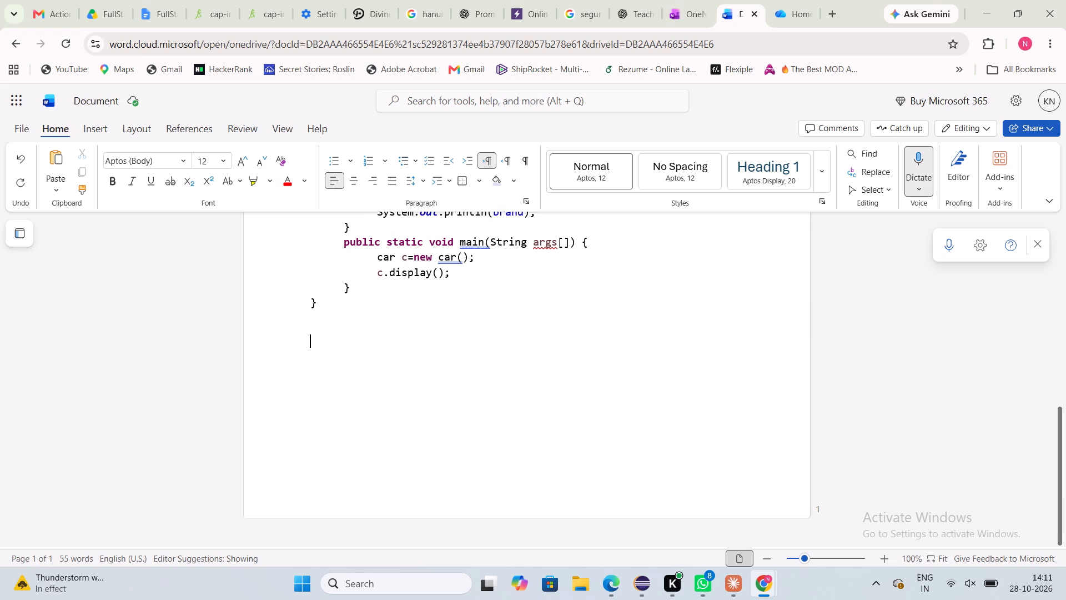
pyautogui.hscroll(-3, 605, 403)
# Remove the bold formatting from the definition line "Object is an instance of class".
pyautogui.scroll(1, 605, 403)
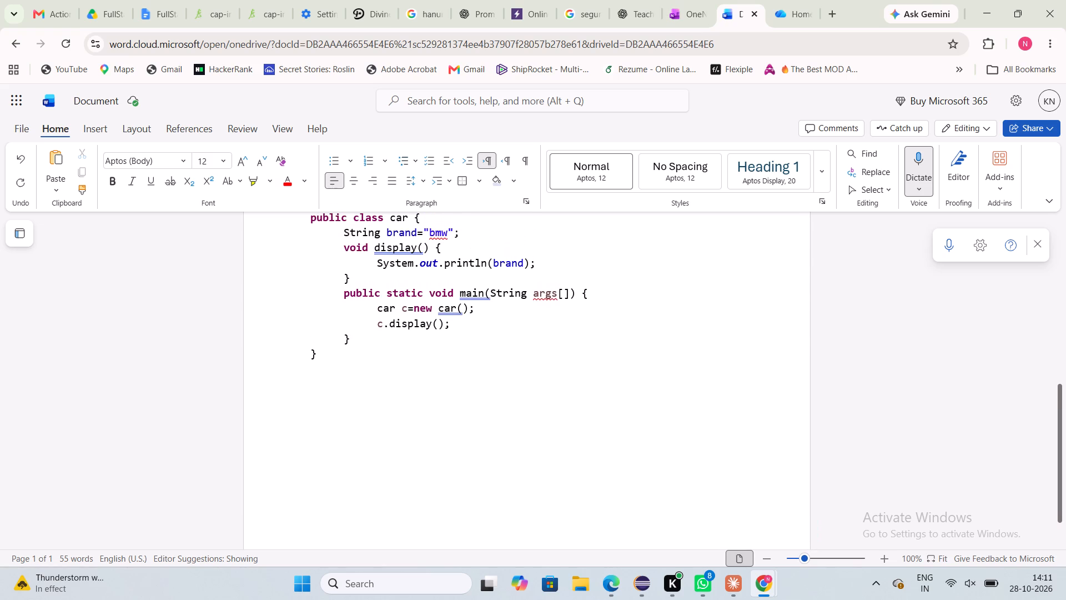
pyautogui.scroll(2, 605, 403)
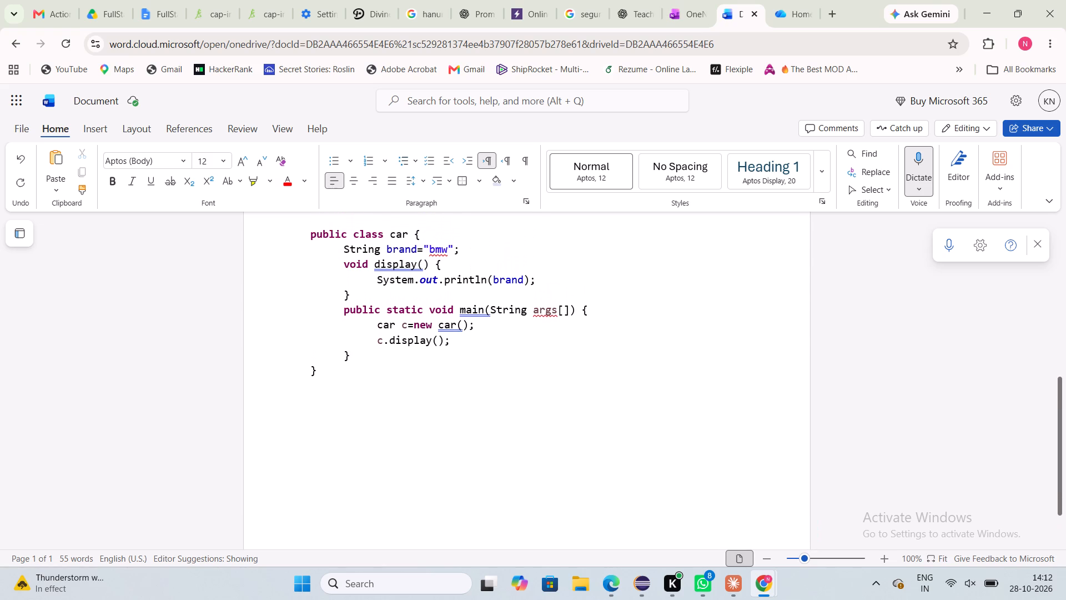
pyautogui.scroll(3, 605, 403)
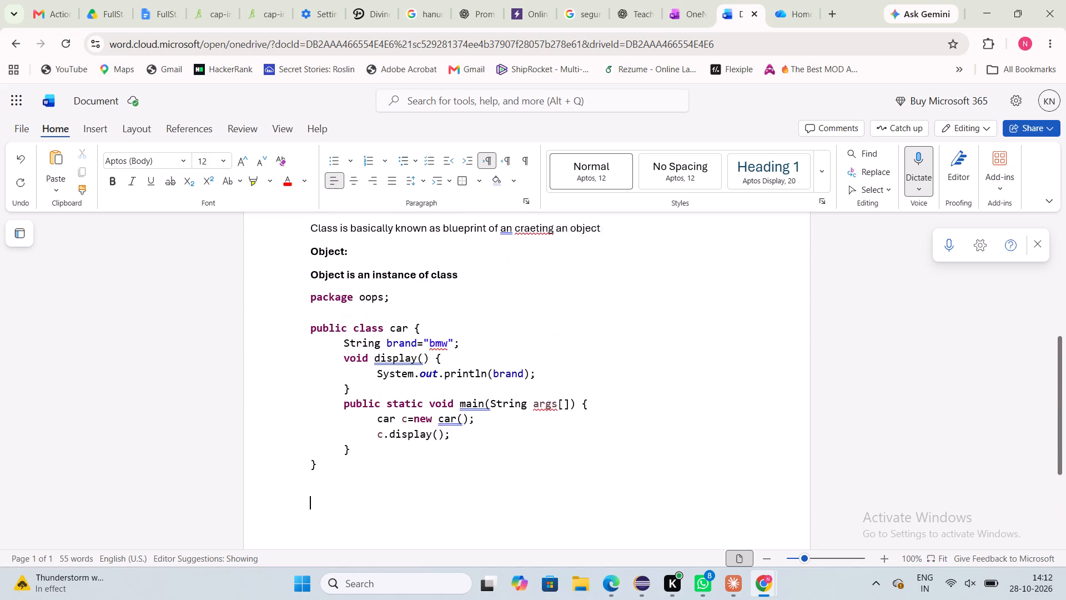
pyautogui.scroll(1, 605, 403)
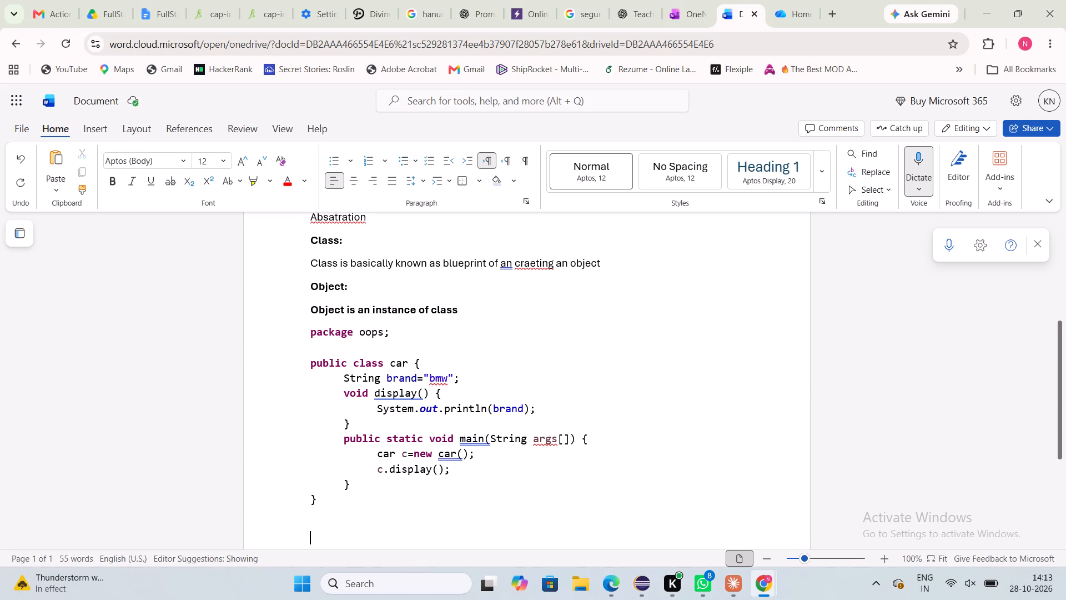
pyautogui.moveTo(480, 305); pyautogui.dragTo(311, 309)
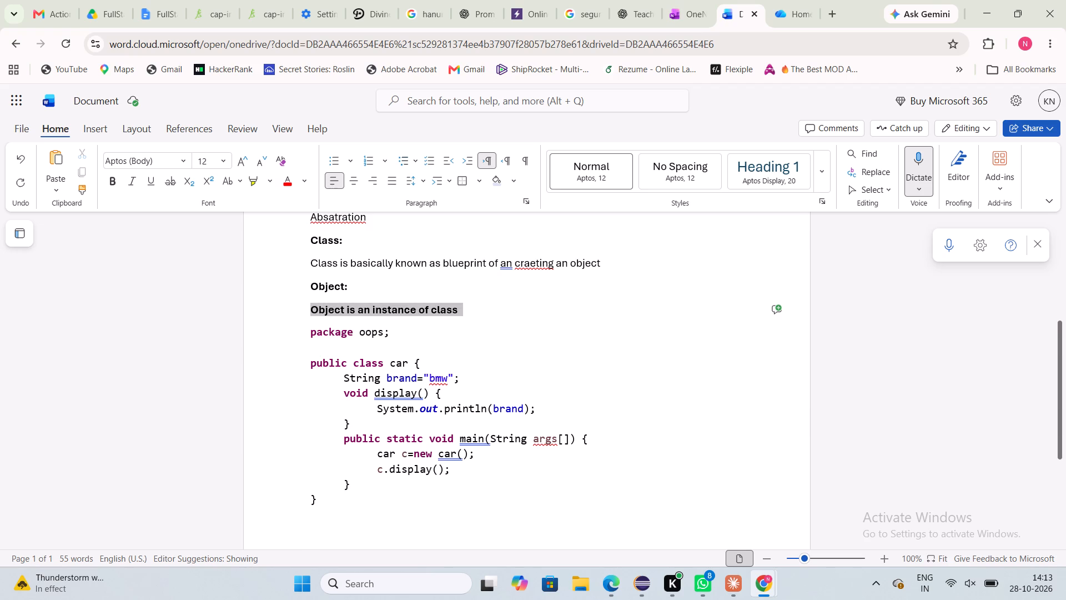
pyautogui.moveTo(311, 309); pyautogui.dragTo(305, 308)
pyautogui.hotkey('ctrl', 'b')
# Add a divider line of 16 equals signs directly below the car class's closing brace, followed by a new line.
pyautogui.click(380, 506)
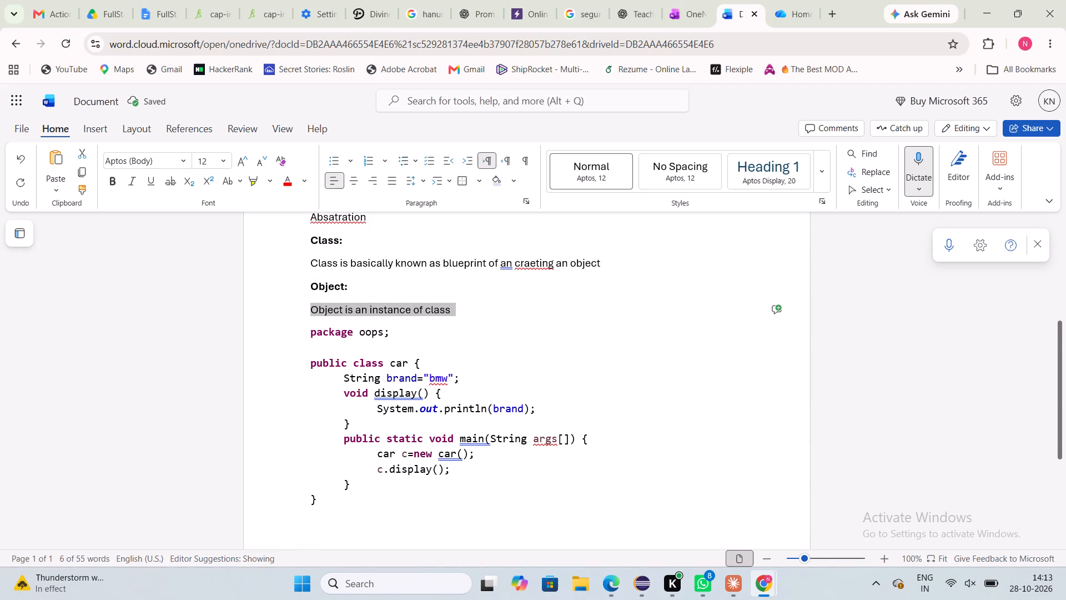
pyautogui.press('Return')
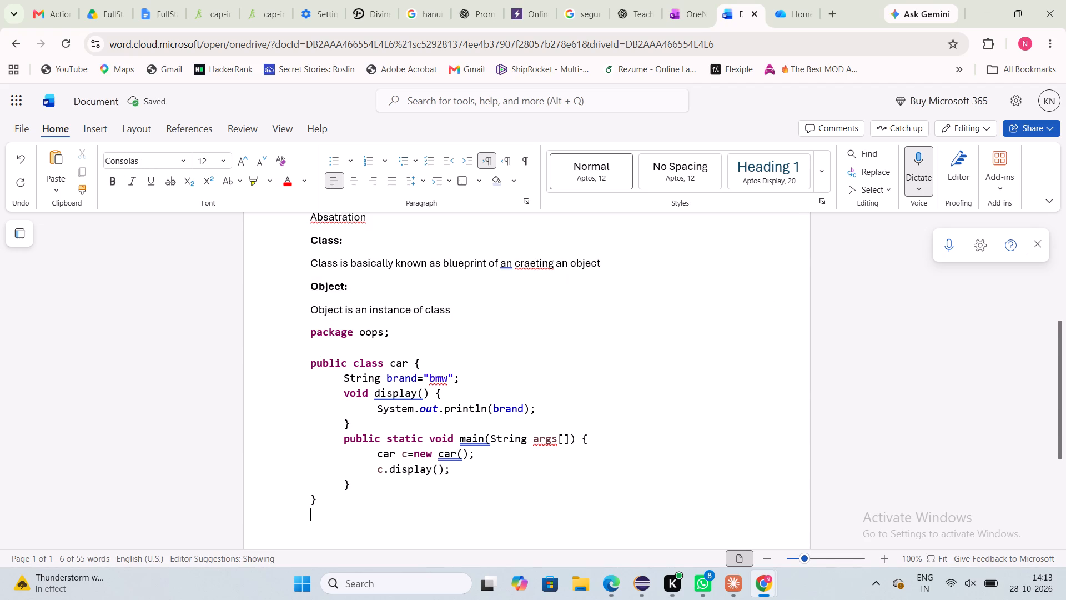
pyautogui.press('=')
pyautogui.press('=')
pyautogui.press('=')
pyautogui.press('=')
pyautogui.press('=')
pyautogui.press('=')
pyautogui.press('=')
pyautogui.press('=')
pyautogui.press('=')
pyautogui.press('=')
pyautogui.press('=')
pyautogui.press('=')
pyautogui.press('=')
pyautogui.press('=')
pyautogui.press('=')
pyautogui.press('=')
pyautogui.press('Return')
# Insert a divider line of about 20 equals signs below "Absatration", before the "Class:" heading.
pyautogui.scroll(2, 379, 443)
pyautogui.scroll(1, 384, 316)
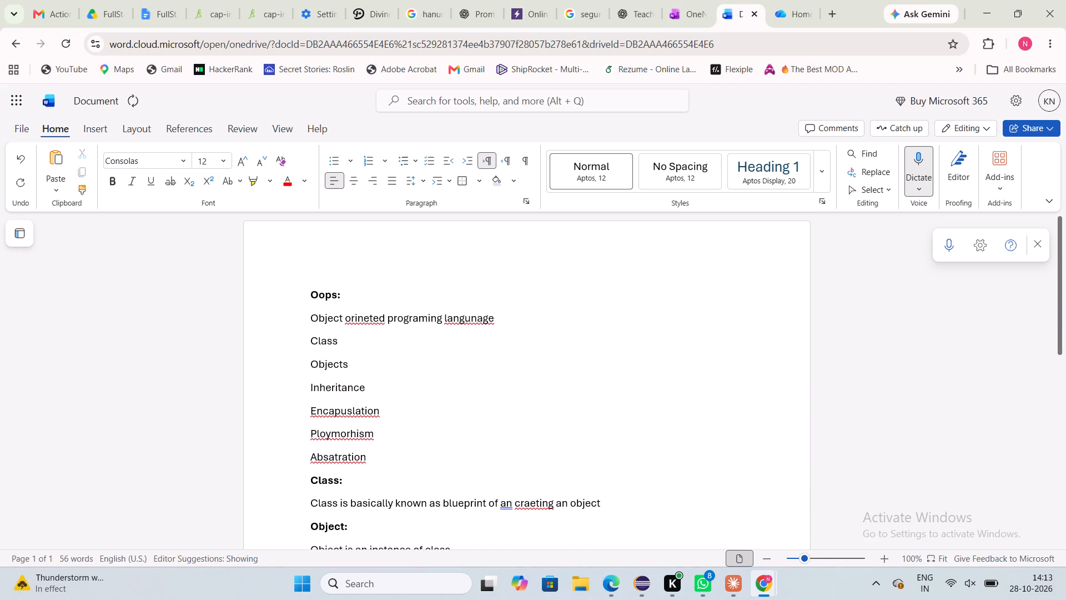
pyautogui.scroll(1, 384, 316)
pyautogui.click(378, 462)
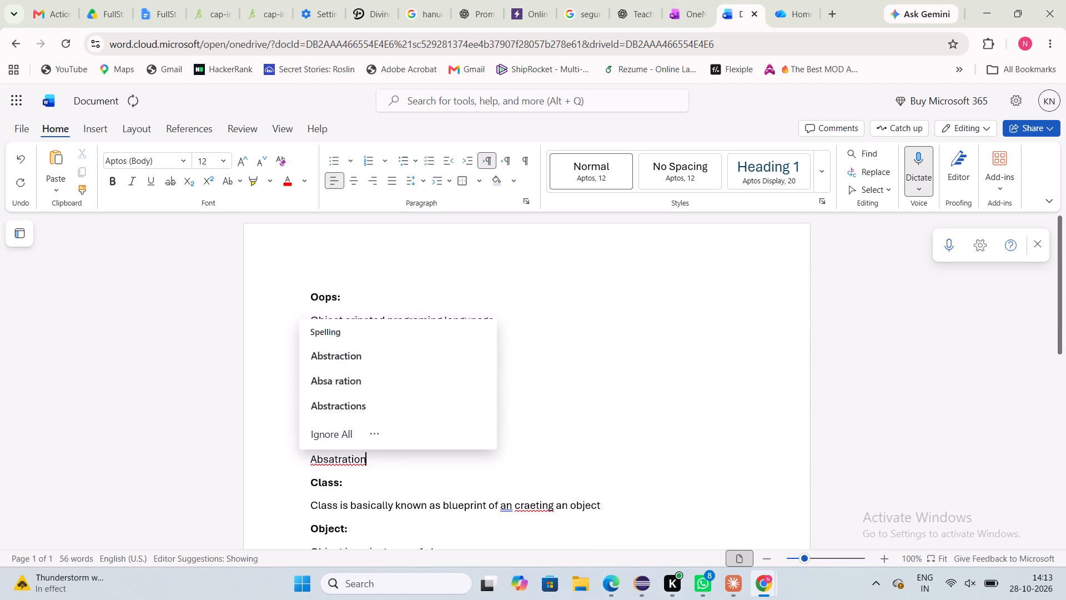
pyautogui.press('Return')
pyautogui.press('=')
pyautogui.press('=')
pyautogui.press('=')
pyautogui.press('=')
pyautogui.press('=')
pyautogui.press('=')
pyautogui.press('=')
pyautogui.press('=')
pyautogui.press('=')
pyautogui.press('=')
pyautogui.press('=')
pyautogui.press('=')
pyautogui.press('=')
pyautogui.press('=')
pyautogui.press('=')
pyautogui.press('=')
pyautogui.press('=')
pyautogui.press('=')
pyautogui.press('=')
pyautogui.press('=')
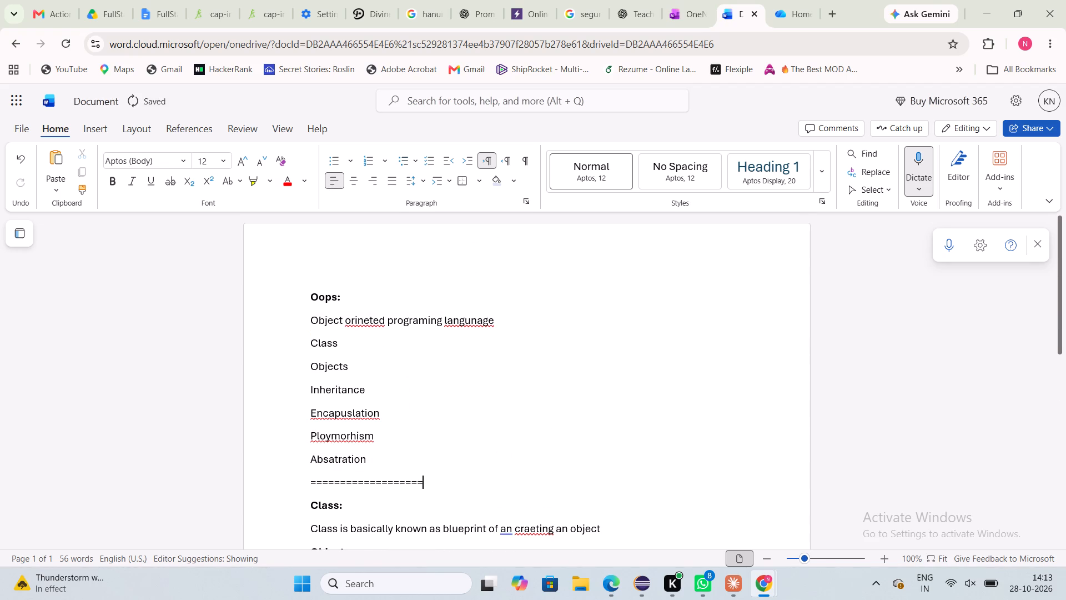
# Insert a divider line of 16 equals signs between "Object orineted programing langunage" and the list of concepts.
pyautogui.scroll(-1, 378, 462)
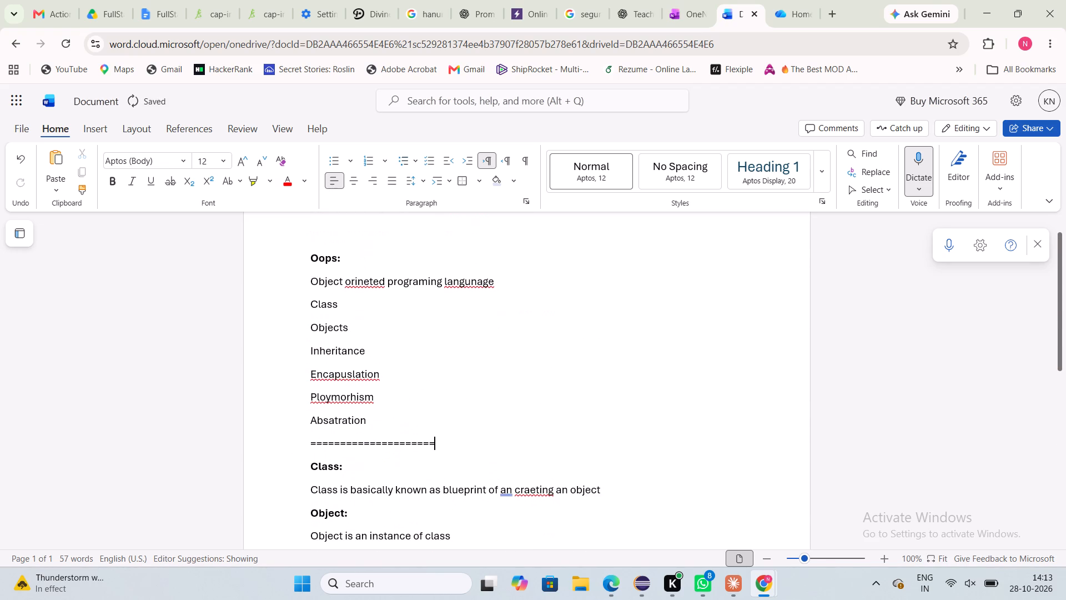
pyautogui.scroll(-1, 378, 462)
pyautogui.click(507, 276)
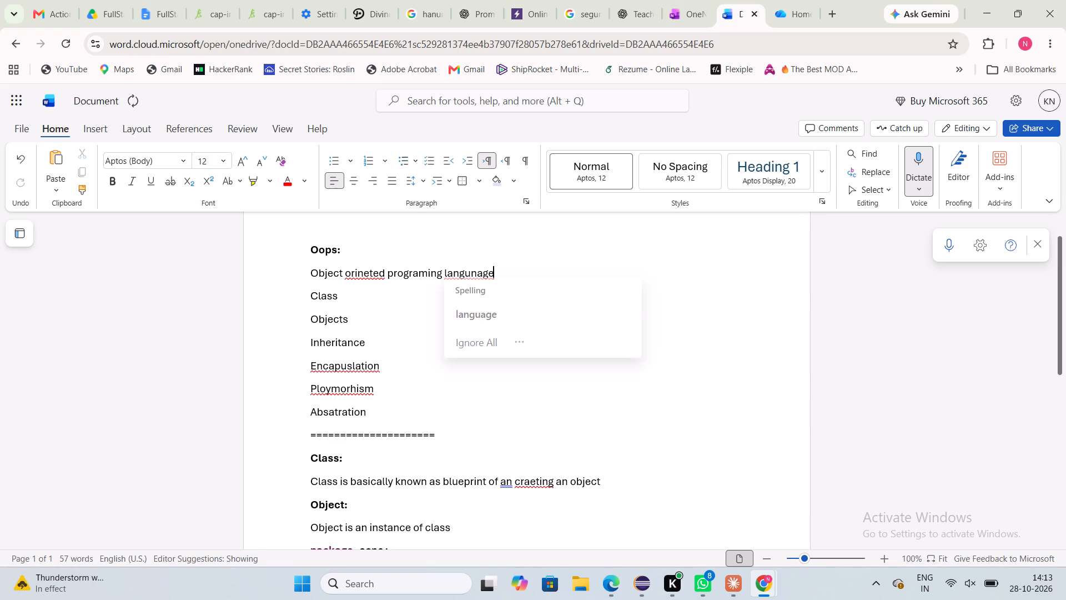
pyautogui.press('Return')
pyautogui.press('=')
pyautogui.press('=')
pyautogui.press('=')
pyautogui.press('=')
pyautogui.press('=')
pyautogui.press('=')
pyautogui.press('=')
pyautogui.press('=')
pyautogui.press('=')
pyautogui.press('=')
pyautogui.press('=')
pyautogui.press('=')
pyautogui.press('=')
pyautogui.press('=')
pyautogui.press('=')
pyautogui.press('=')
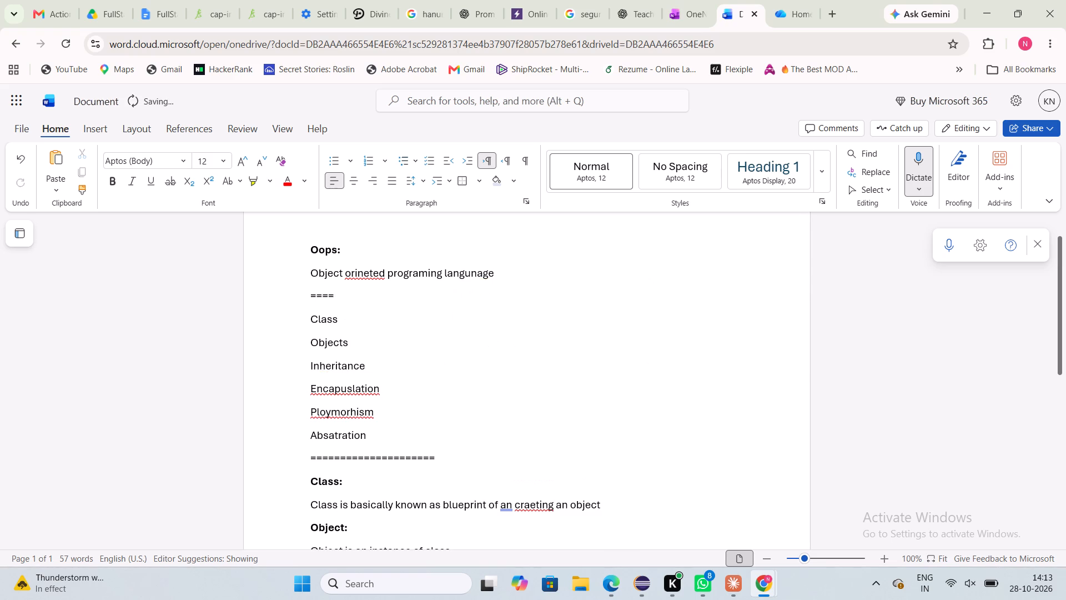
# Write the heading "Inheritance:" below the divider line that follows the car class code.
pyautogui.scroll(-3, 635, 381)
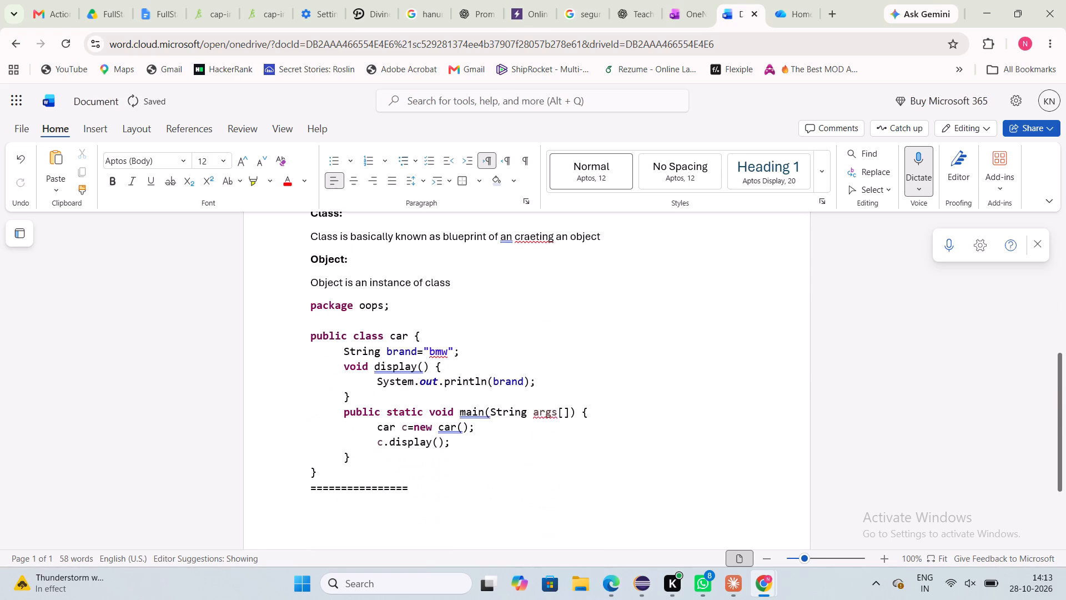
pyautogui.scroll(-1, 635, 381)
pyautogui.click(459, 391)
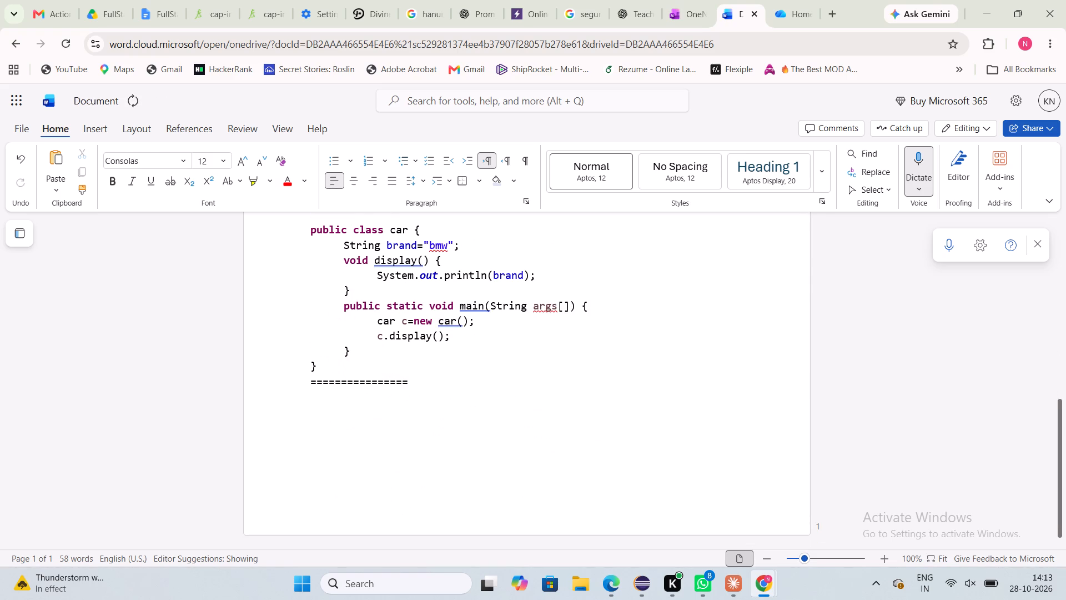
pyautogui.click(643, 581)
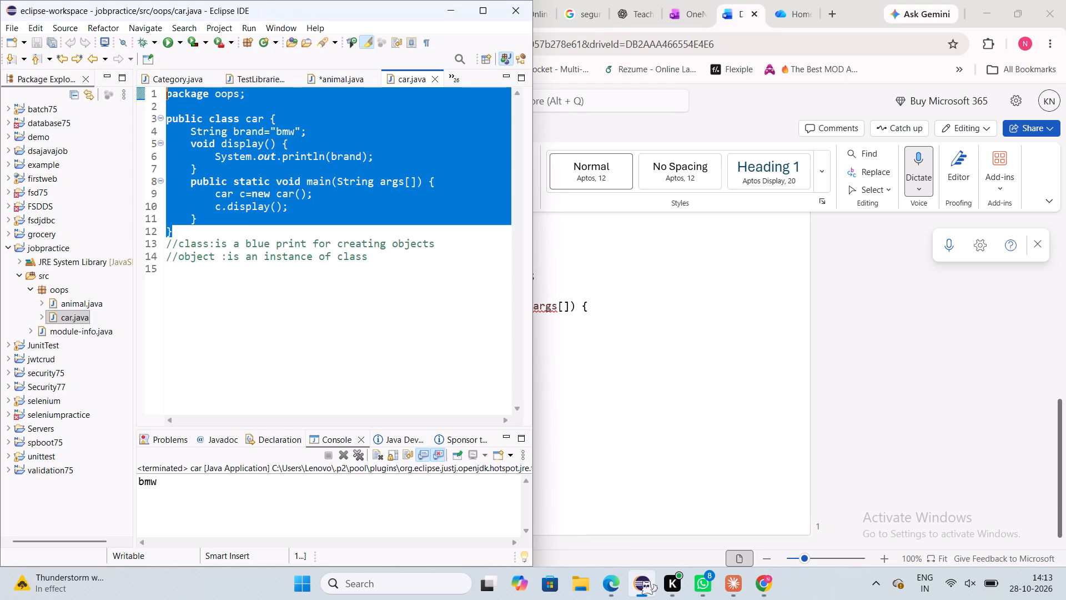
pyautogui.click(643, 581)
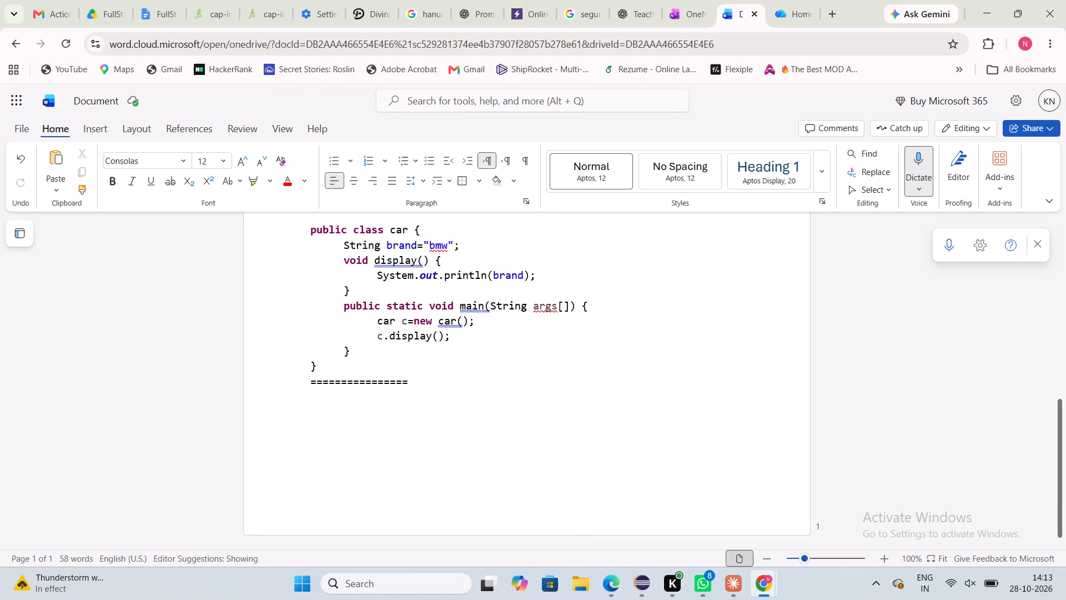
pyautogui.click(364, 416)
pyautogui.write('inheru')
pyautogui.press('BackSpace')
pyautogui.write('itance')
pyautogui.hotkey('shift', ':')
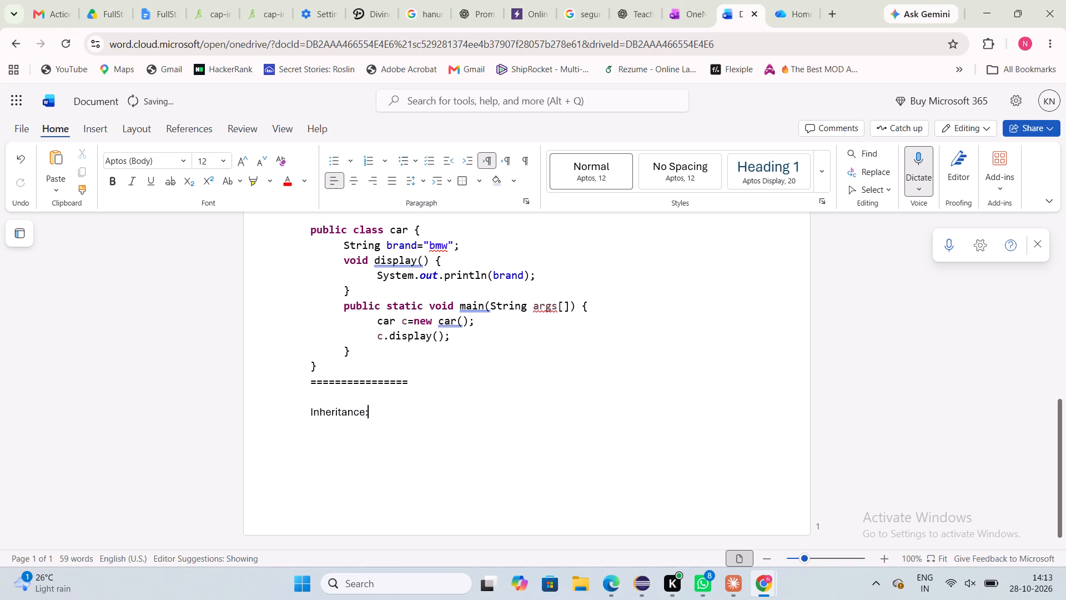
# Make the "Inheritance:" heading bold and start a new line below it.
pyautogui.moveTo(390, 418); pyautogui.dragTo(307, 409)
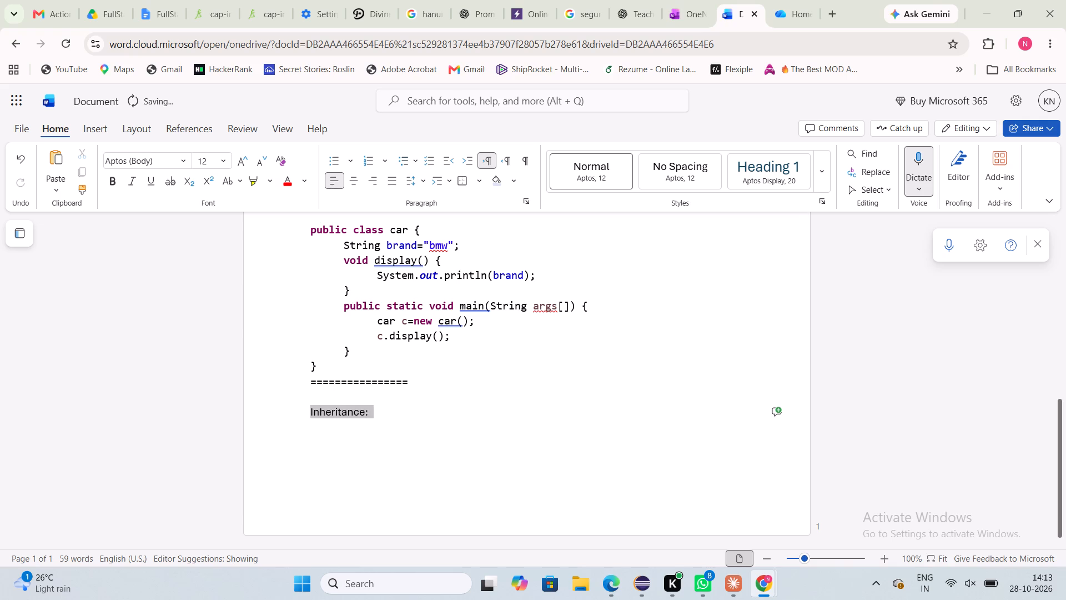
pyautogui.moveTo(307, 409); pyautogui.dragTo(301, 409)
pyautogui.hotkey('ctrl', 'b')
pyautogui.click(410, 417)
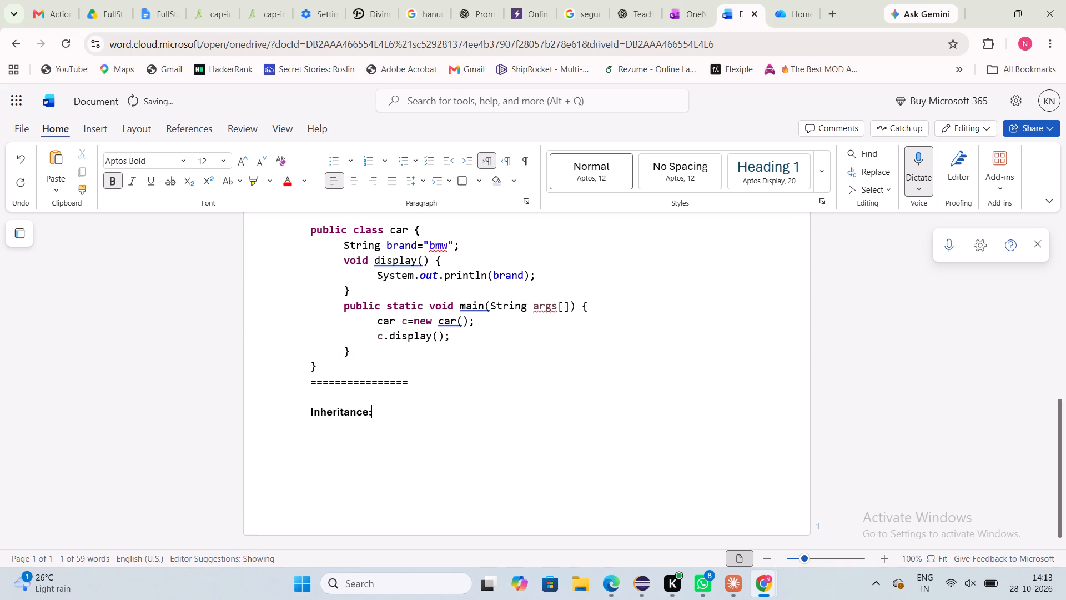
pyautogui.press('Return')
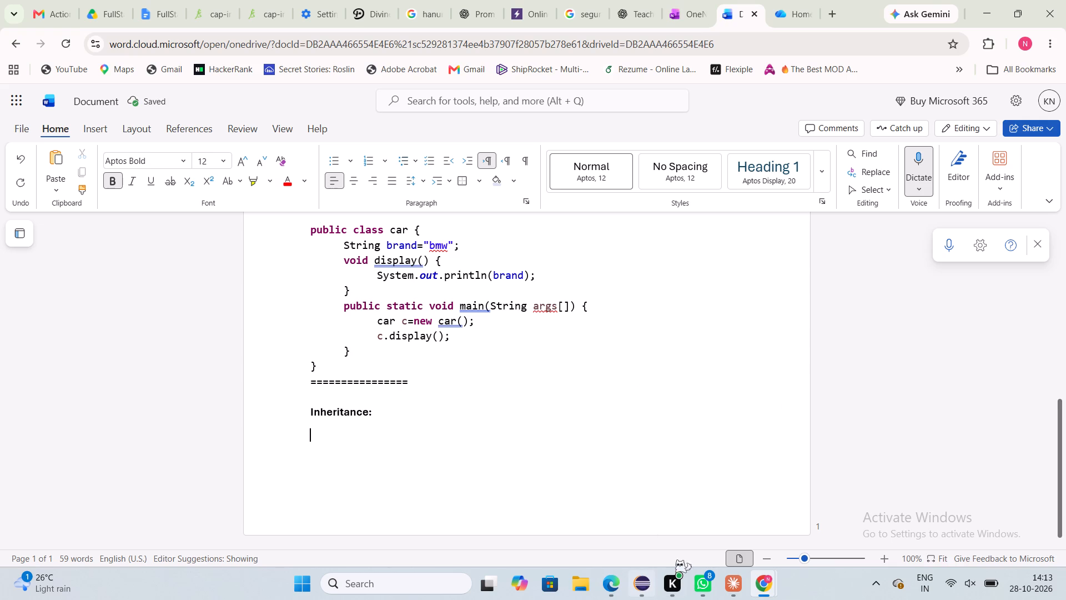
# Switch to Eclipse, open animal.java in the oops package, and review the inheritance example code and its definition comment.
pyautogui.click(648, 582)
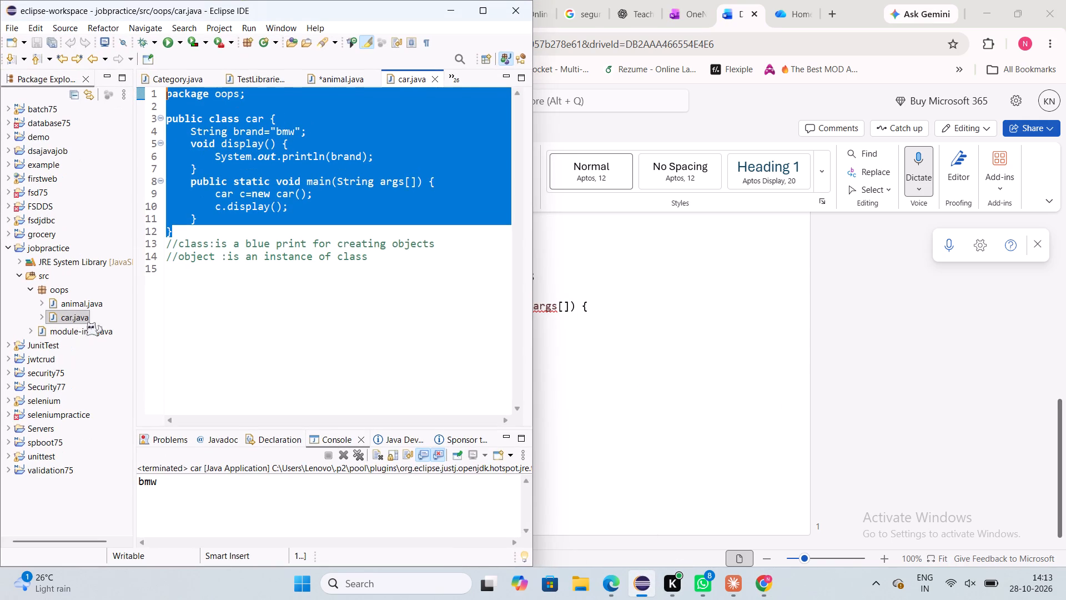
pyautogui.doubleClick(82, 297)
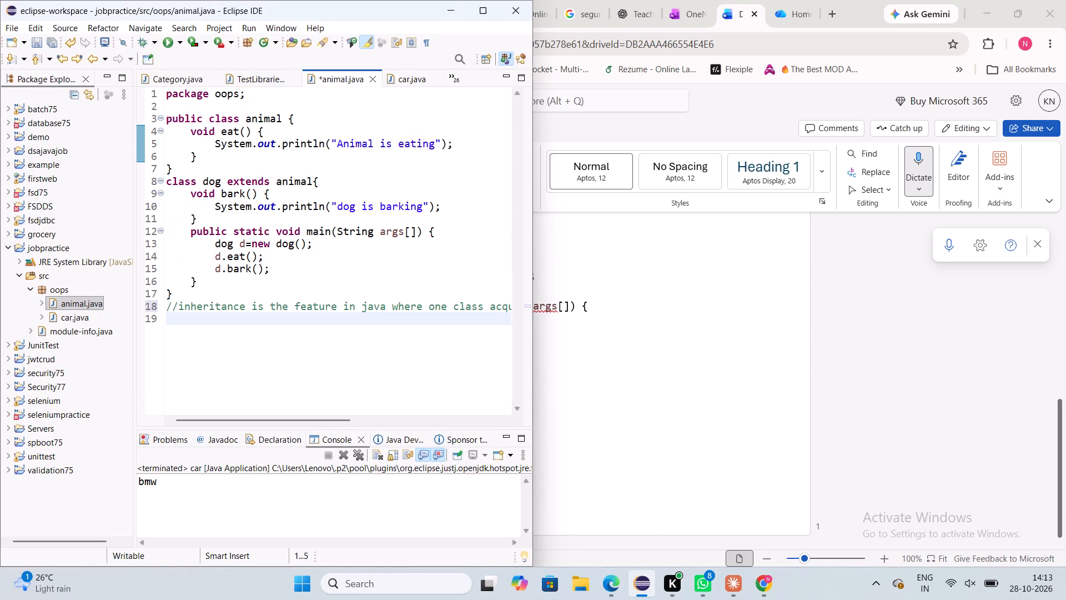
pyautogui.scroll(1, 266, 338)
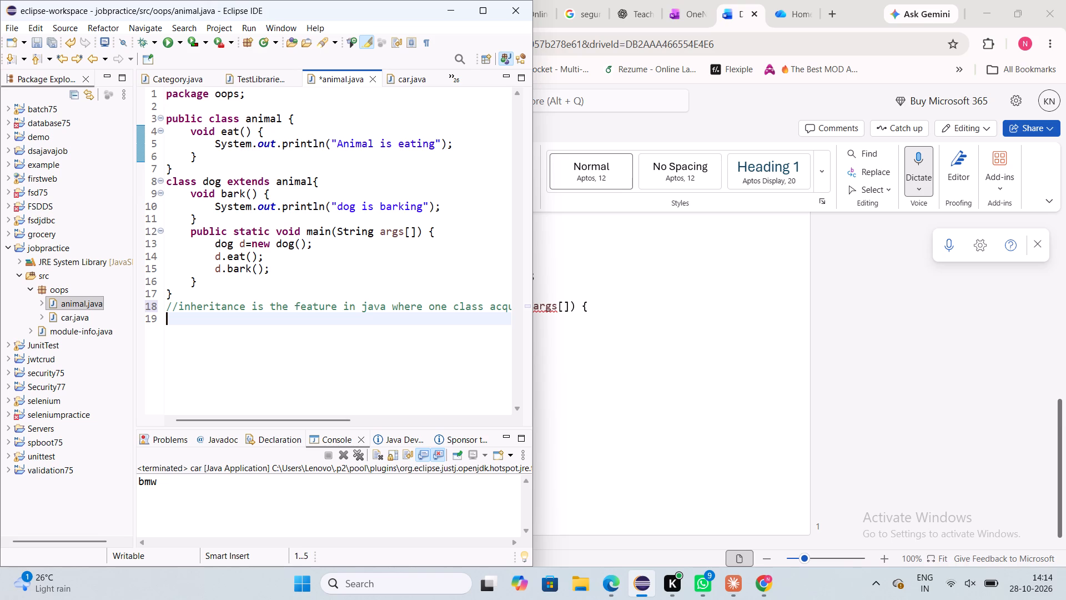
pyautogui.click(581, 373)
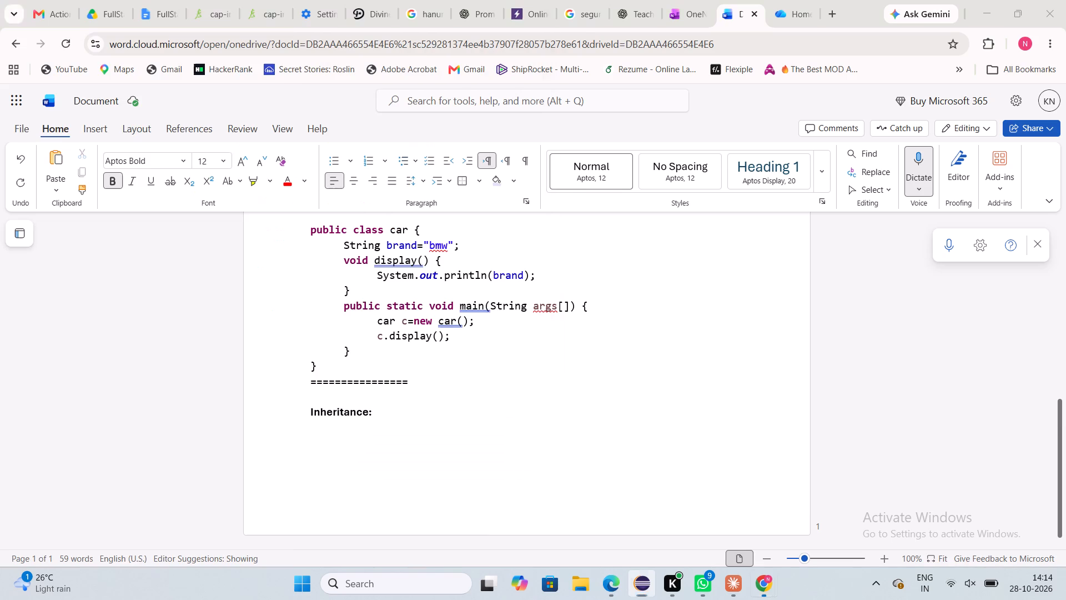
pyautogui.click(632, 579)
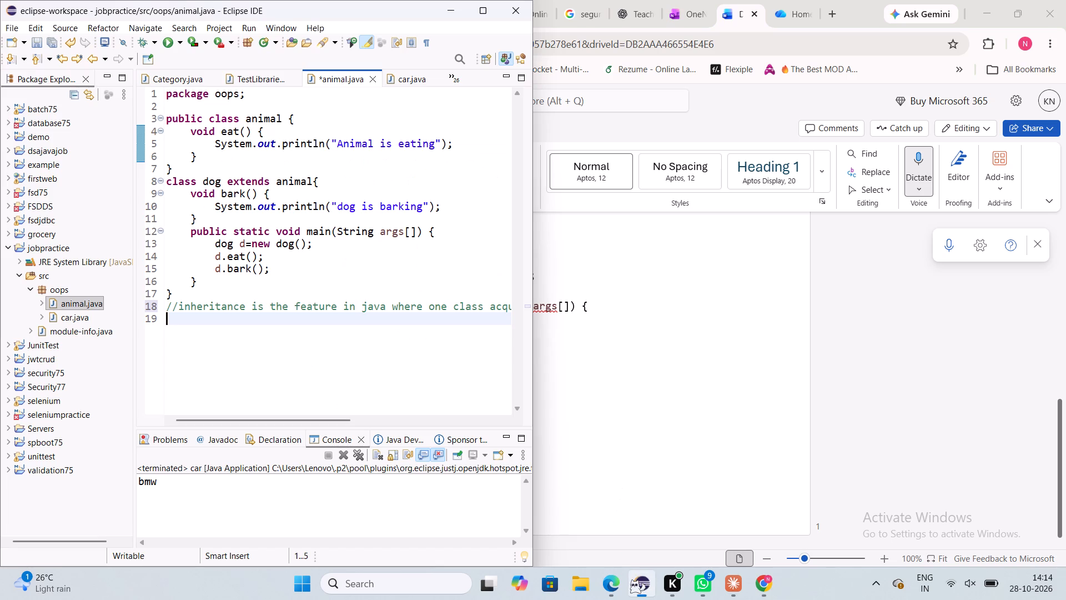
pyautogui.click(632, 579)
pyautogui.click(632, 579)
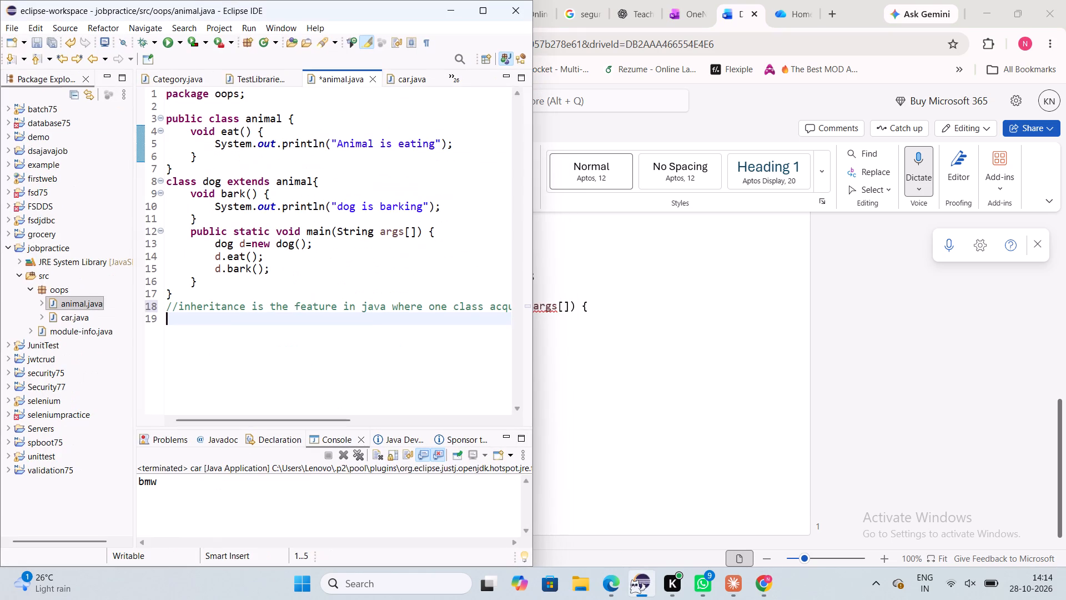
pyautogui.click(632, 579)
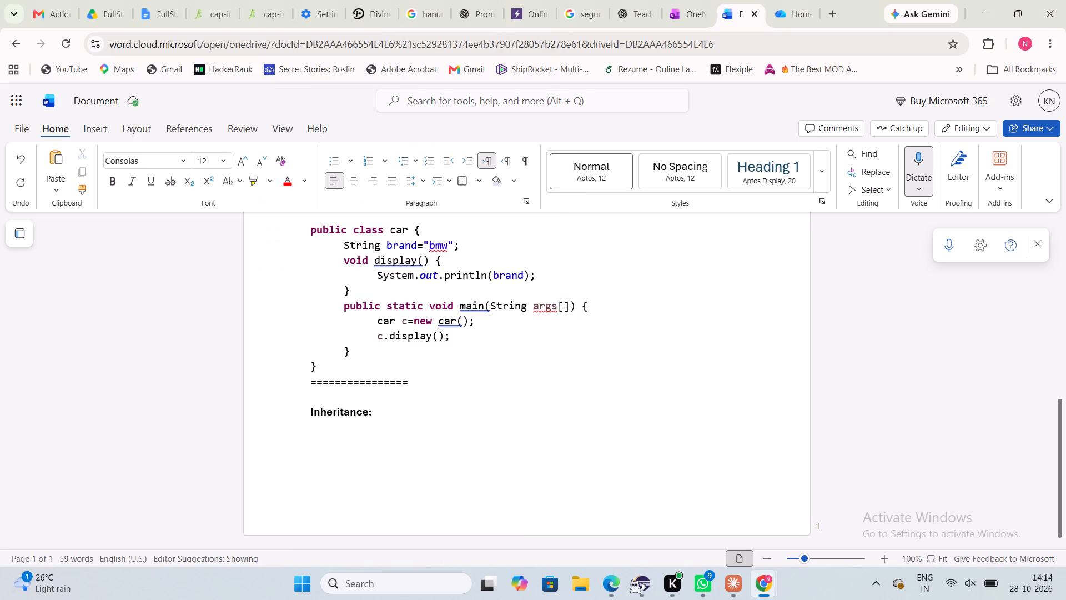
pyautogui.click(632, 579)
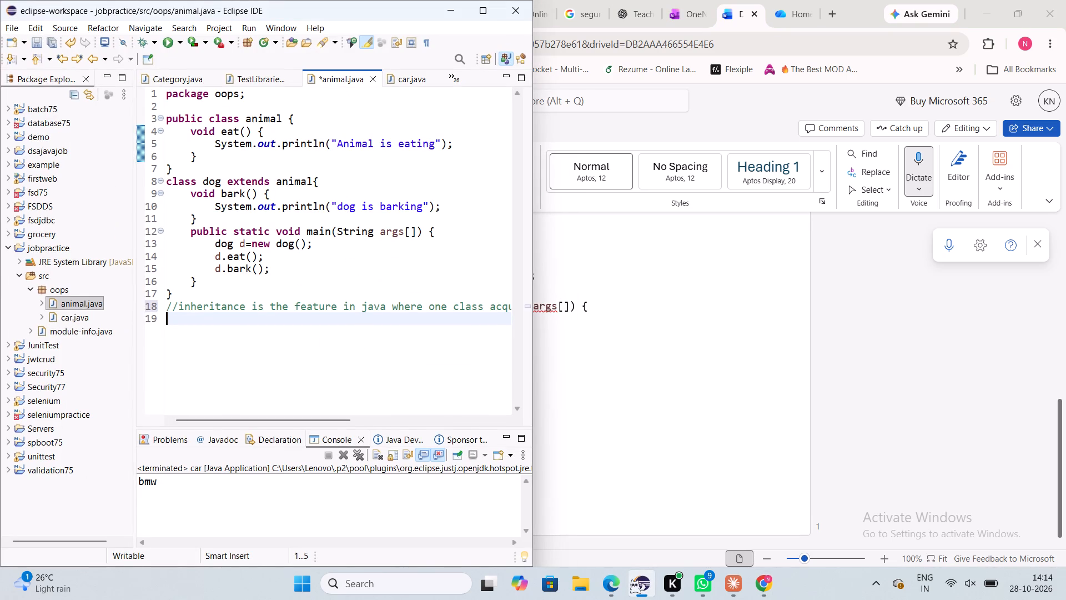
pyautogui.click(632, 579)
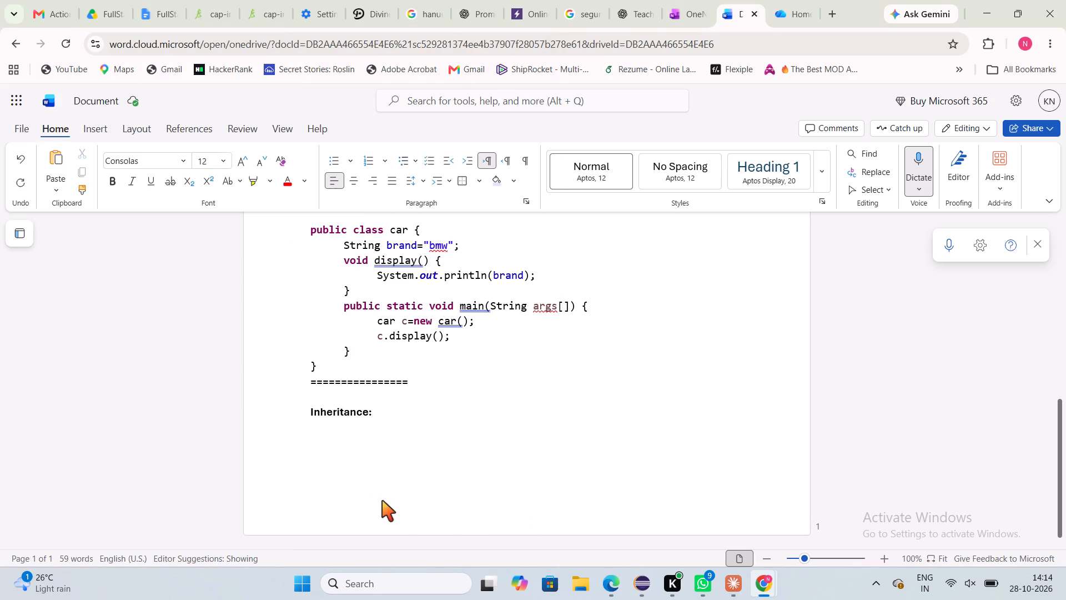
# Write "Inheritance means one class aquiring properties from the another class is known as inheritance." directly below the heading without a blank line, and start a new line.
pyautogui.click(370, 452)
pyautogui.write('inheritance means')
pyautogui.press('space')
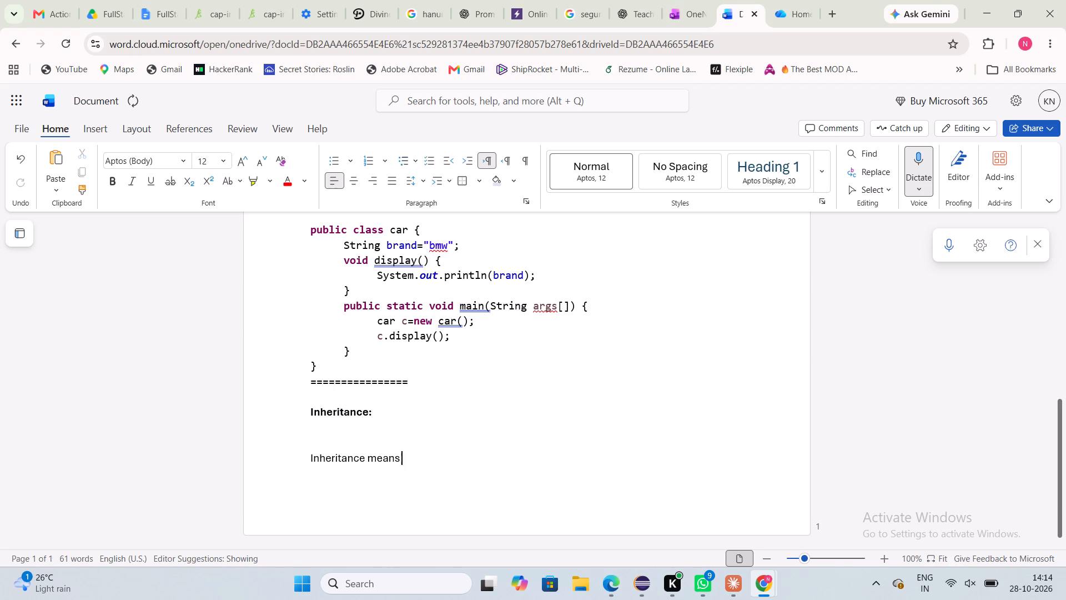
pyautogui.write('one class aquiring properties')
pyautogui.press('space')
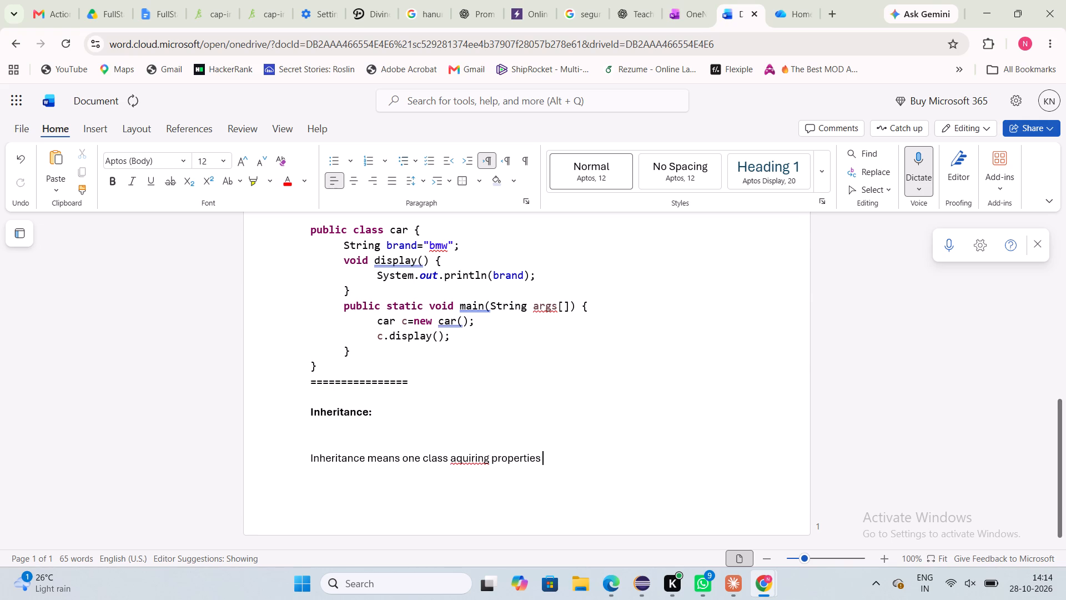
pyautogui.write('from the another class is known as')
pyautogui.press('space')
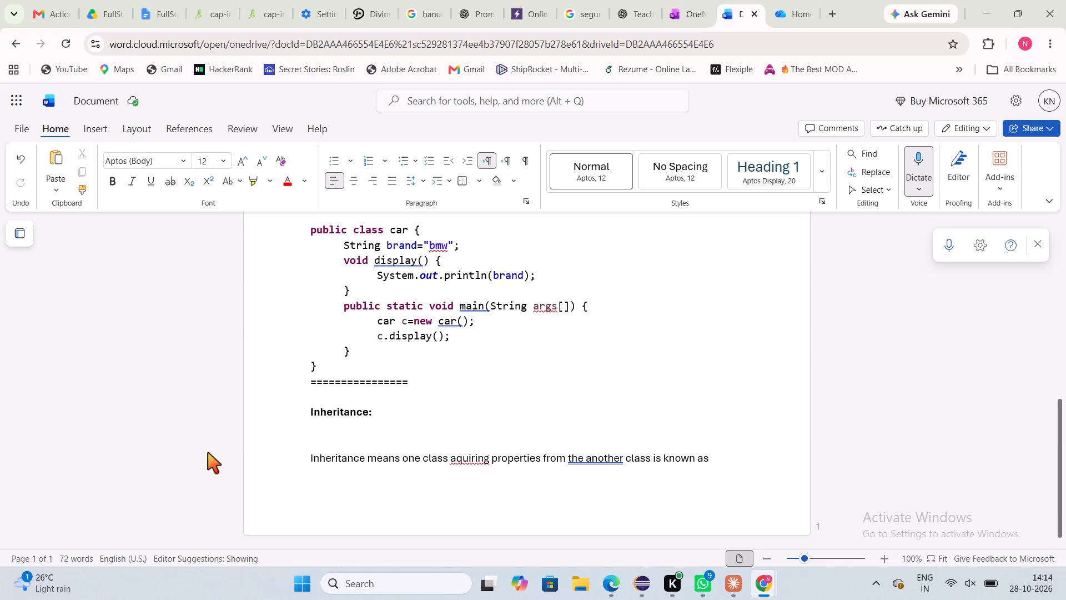
pyautogui.click(333, 440)
pyautogui.press('BackSpace')
pyautogui.click(733, 436)
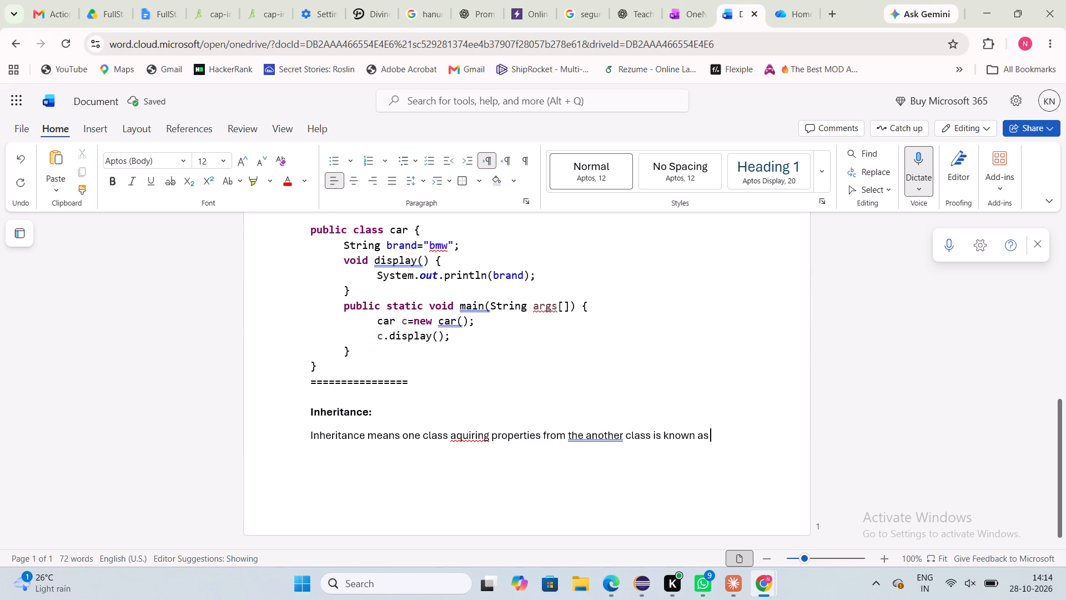
pyautogui.press('space')
pyautogui.write('inheritance')
pyautogui.press('.')
pyautogui.press('Return')
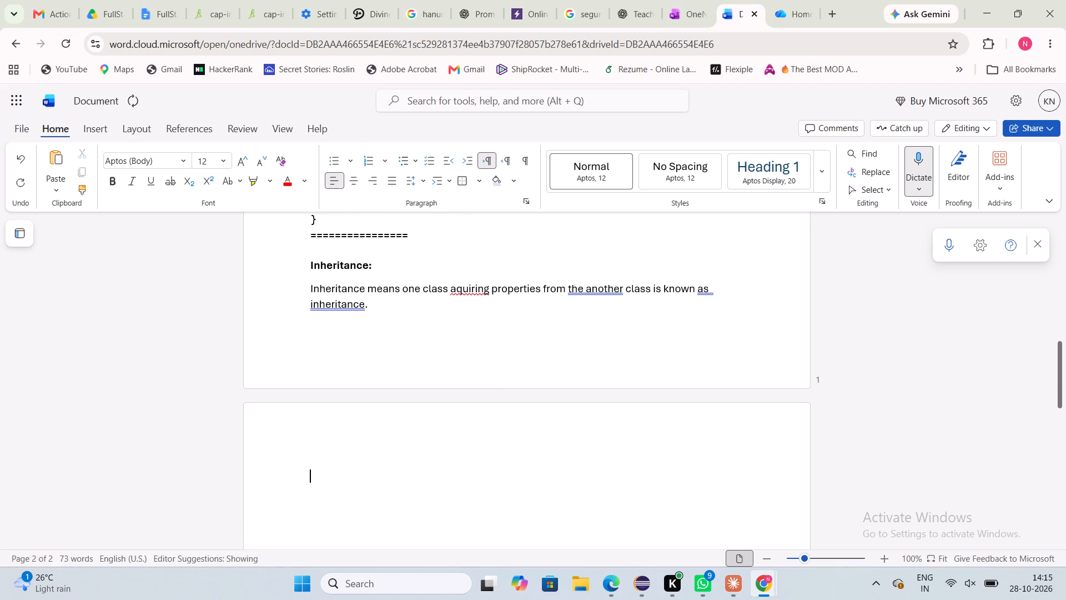
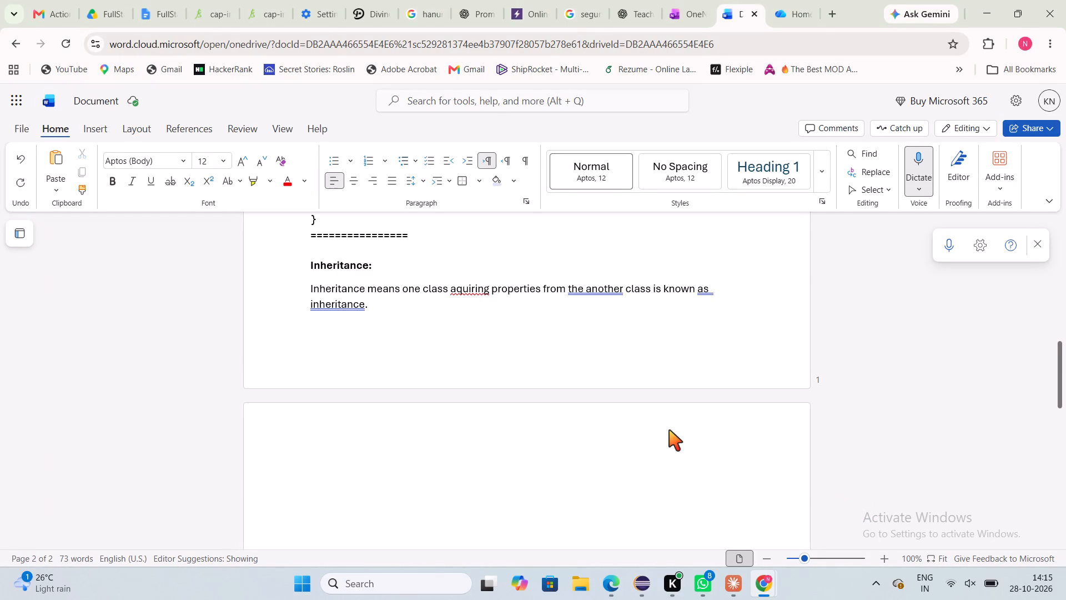
# Switch to Eclipse and delete the inheritance definition comment at the end of animal.java.
pyautogui.scroll(-7, 669, 430)
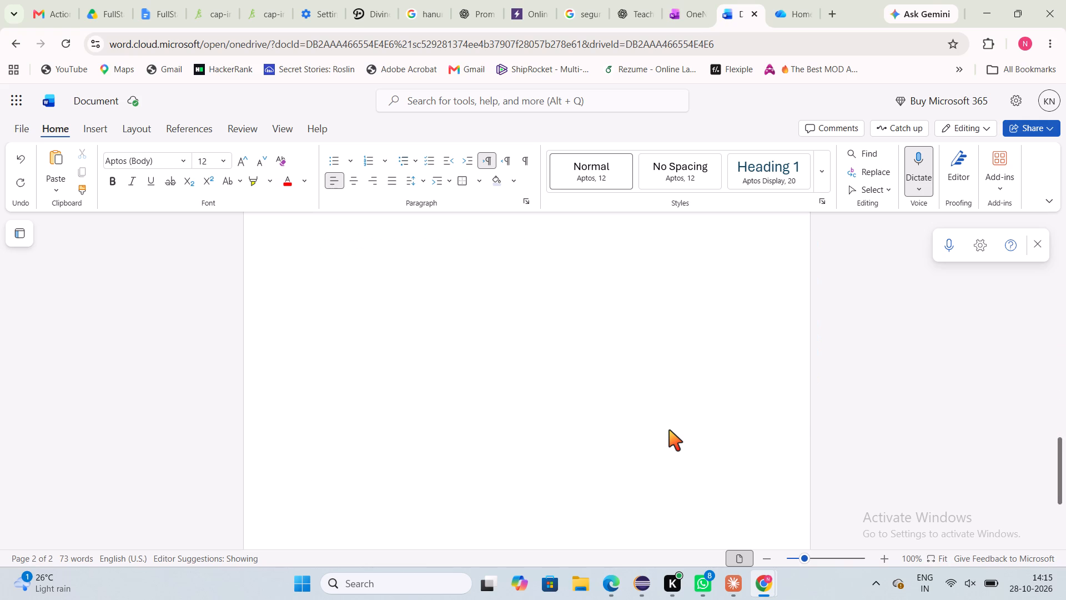
pyautogui.scroll(-11, 669, 430)
pyautogui.scroll(7, 669, 430)
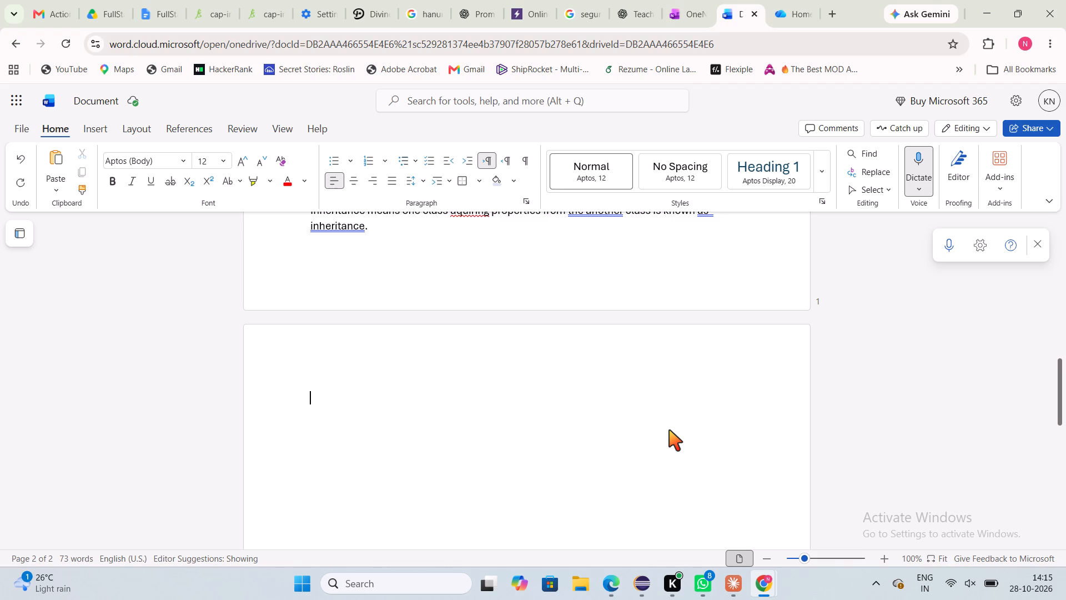
pyautogui.hscroll(1, 669, 430)
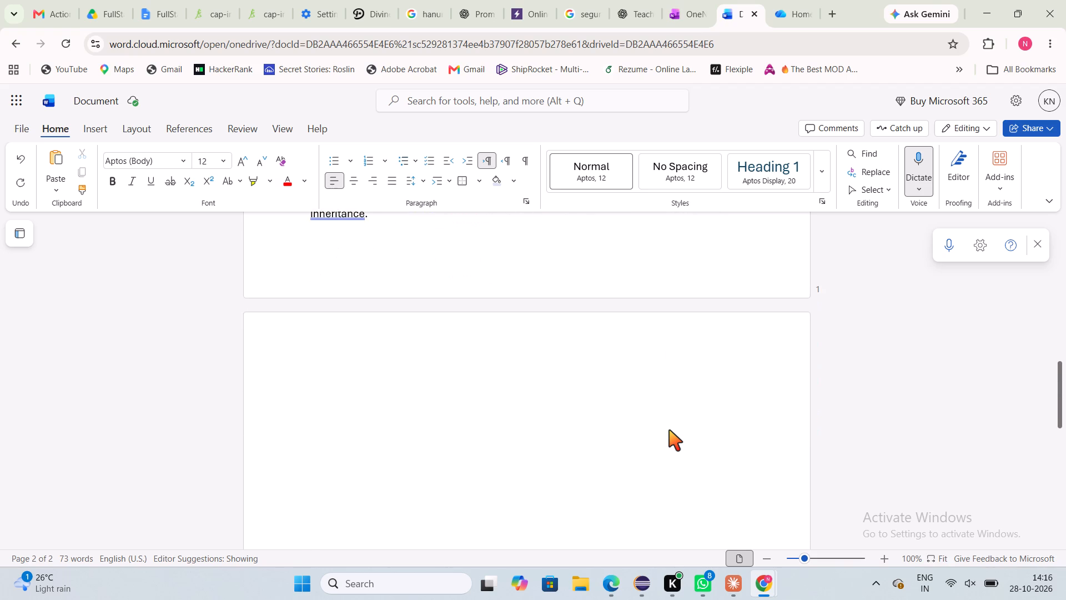
pyautogui.scroll(2, 669, 430)
pyautogui.click(638, 584)
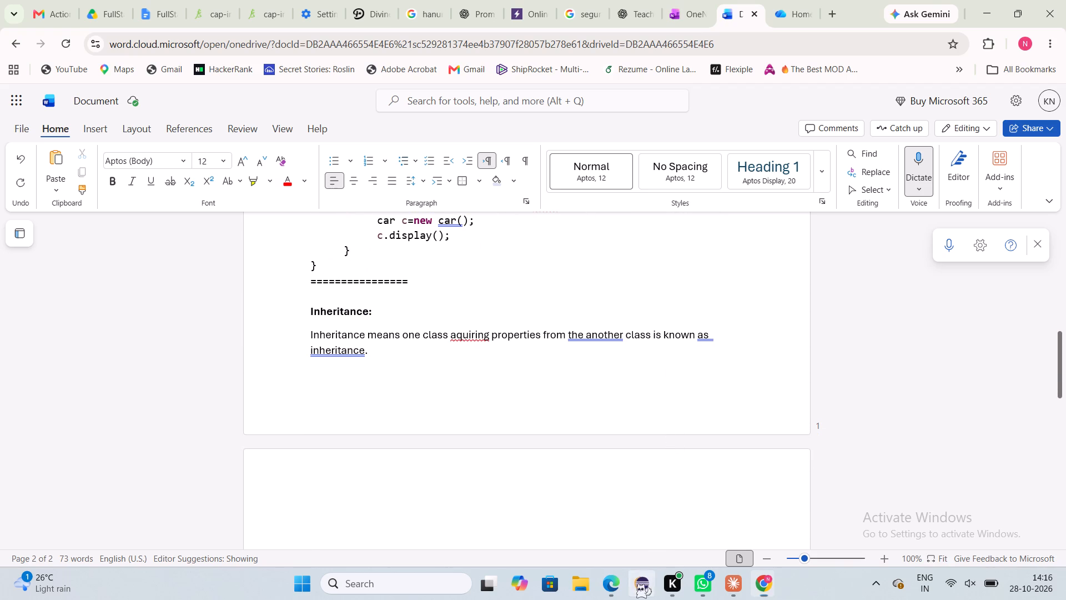
pyautogui.click(305, 357)
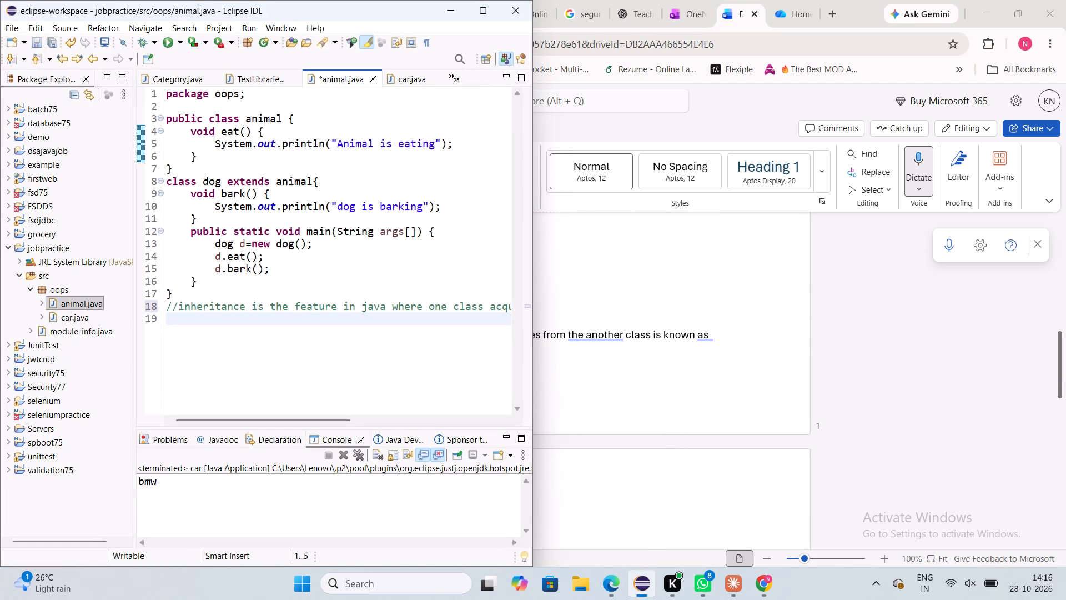
pyautogui.moveTo(219, 321); pyautogui.dragTo(162, 309)
pyautogui.press('BackSpace')
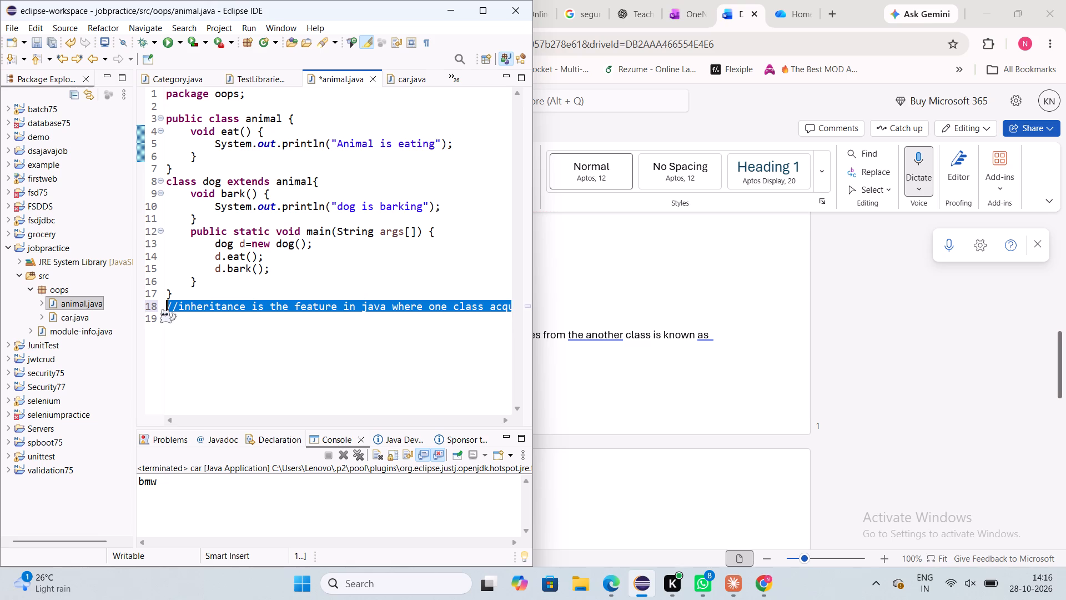
# Copy all the remaining animal.java code and paste it into the Word document below the inheritance definition.
pyautogui.click(219, 315)
pyautogui.hotkey('ctrl', 'a')
pyautogui.hotkey('ctrl', 'c')
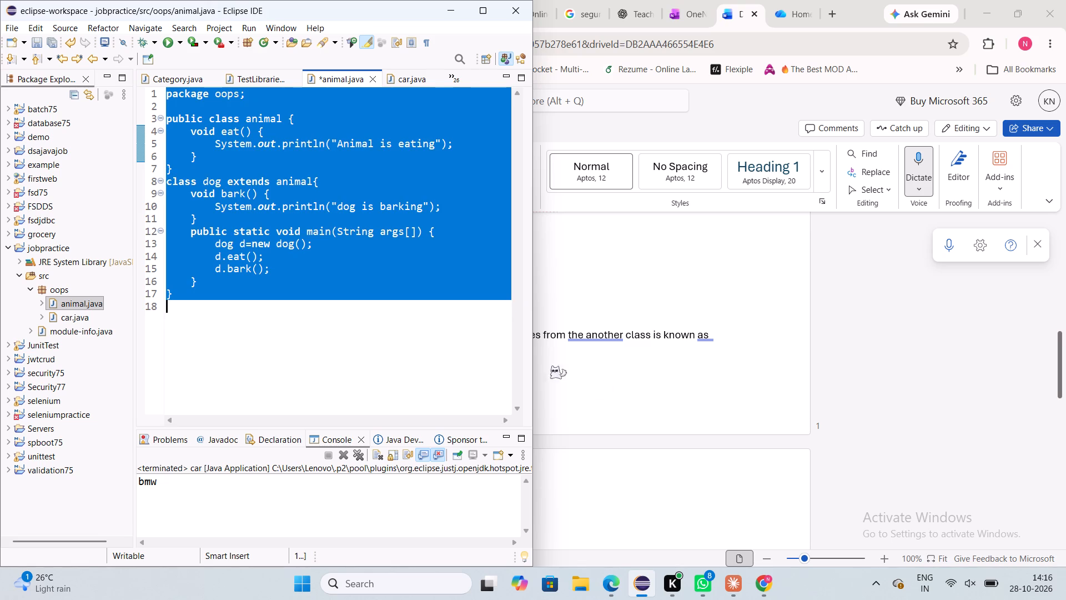
pyautogui.click(625, 474)
pyautogui.hotkey('ctrl', 'v')
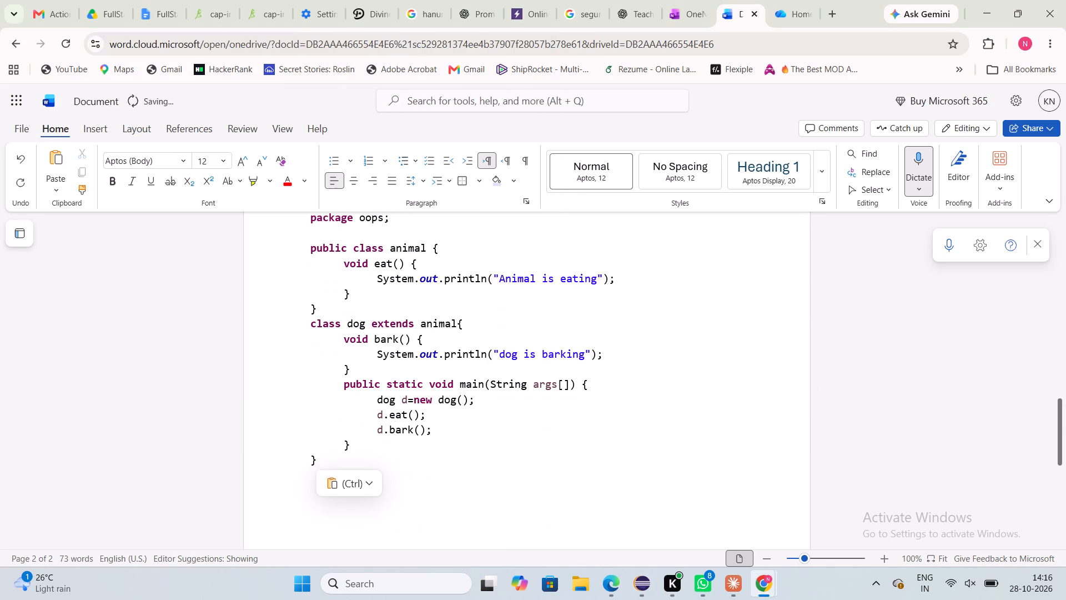
# Add a long divider line of equals signs directly below the pasted animal code and start a new line.
pyautogui.write('======')
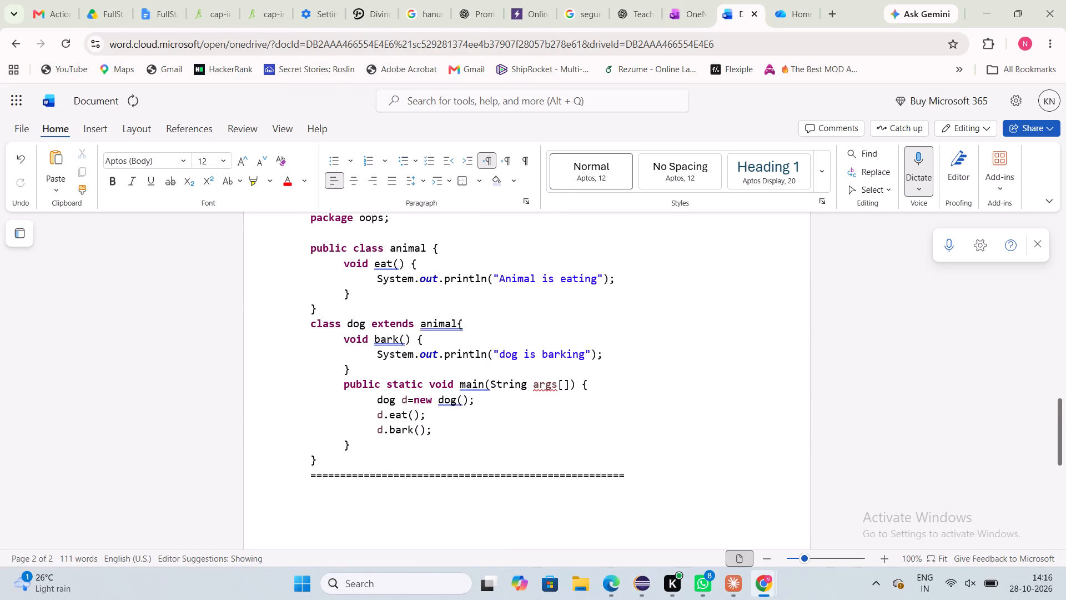
pyautogui.press('Return')
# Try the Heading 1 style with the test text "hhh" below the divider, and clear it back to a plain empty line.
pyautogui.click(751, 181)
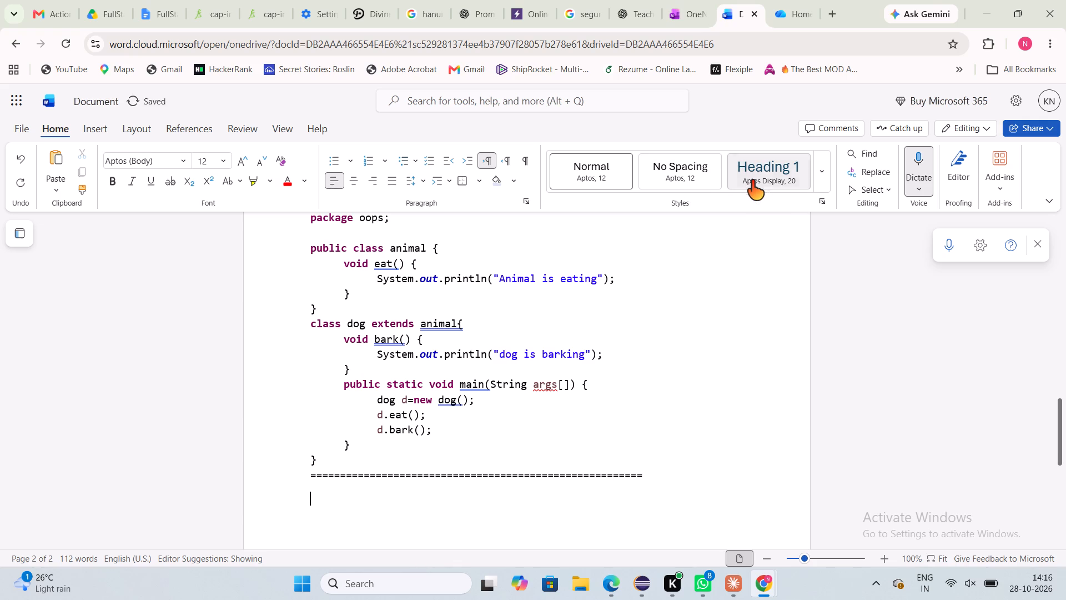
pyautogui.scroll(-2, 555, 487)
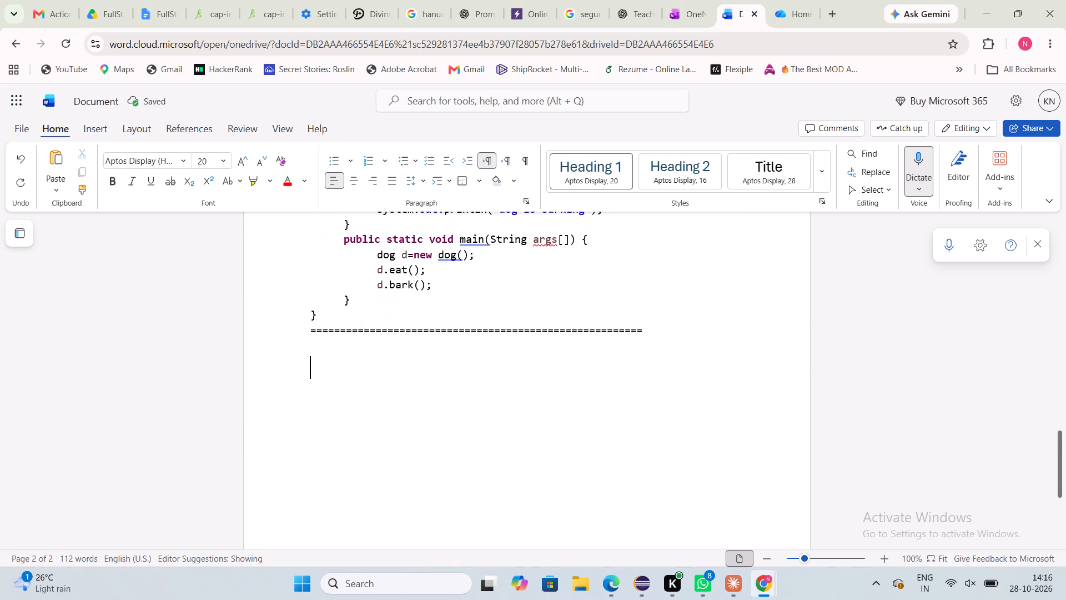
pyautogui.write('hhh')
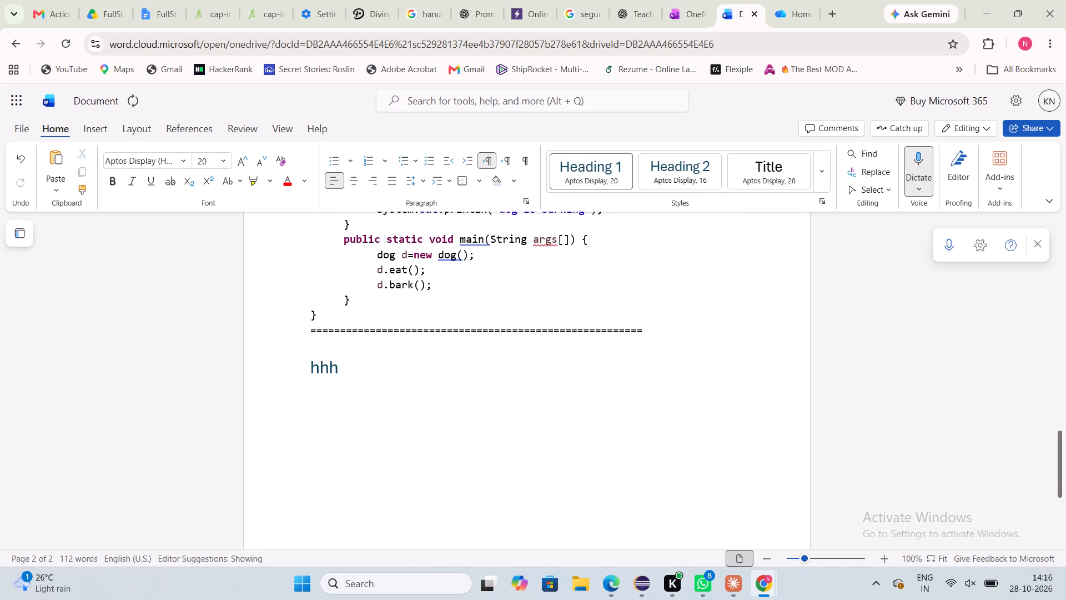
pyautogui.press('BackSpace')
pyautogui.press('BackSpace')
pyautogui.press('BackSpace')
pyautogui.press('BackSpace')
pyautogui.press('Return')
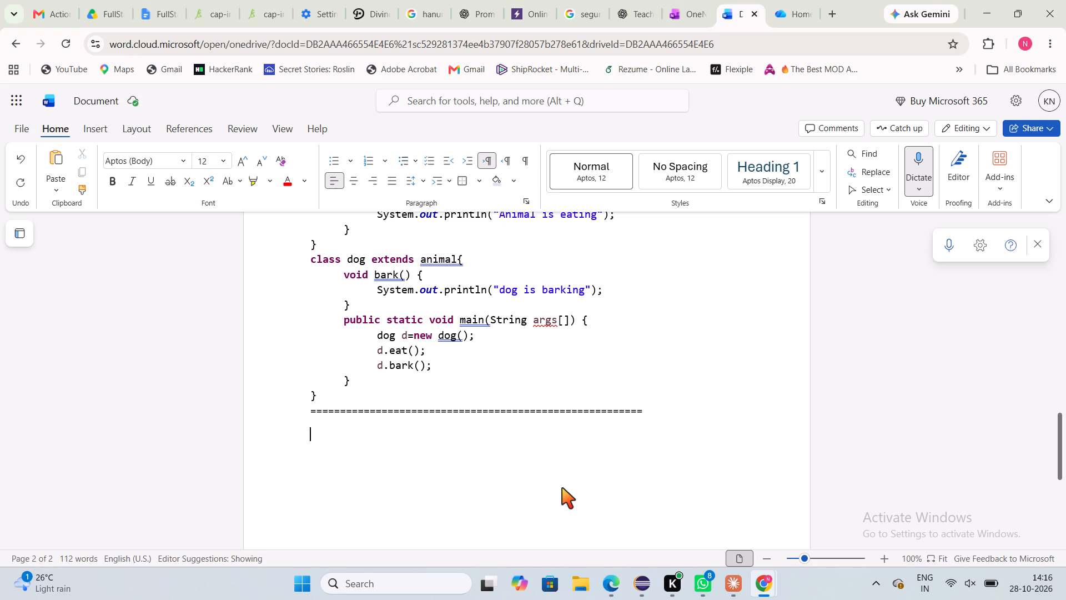
# Write "Method overlodaing:" below the divider line as a bold heading and start a new line below it.
pyautogui.click(428, 457)
pyautogui.write('method overlodaing')
pyautogui.hotkey('shift', ':')
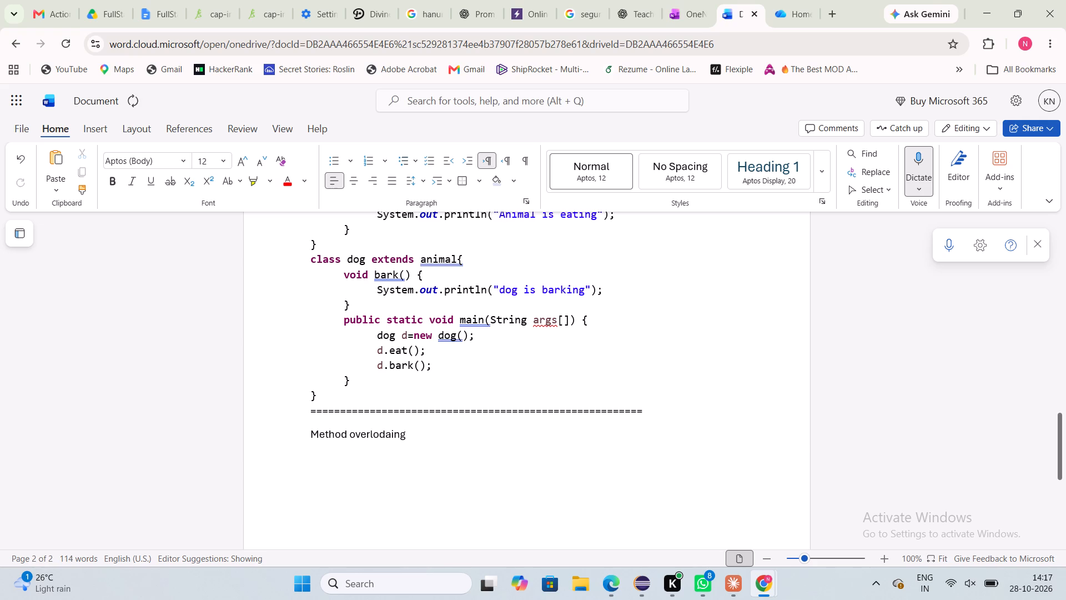
pyautogui.moveTo(425, 432); pyautogui.dragTo(284, 431)
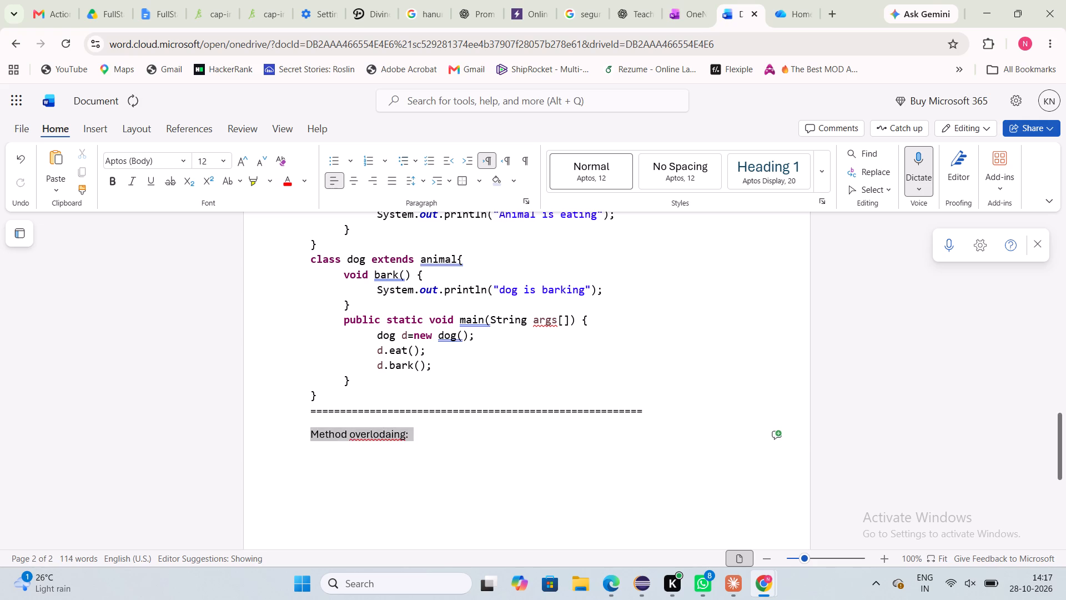
pyautogui.moveTo(284, 431); pyautogui.dragTo(284, 431)
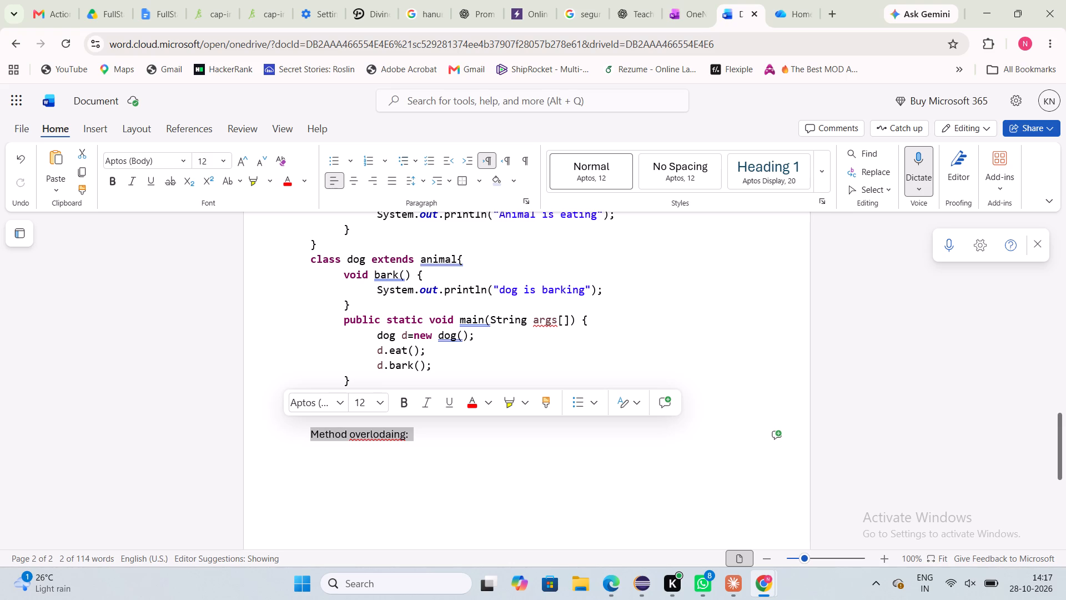
pyautogui.hotkey('ctrl', 'b')
pyautogui.click(435, 436)
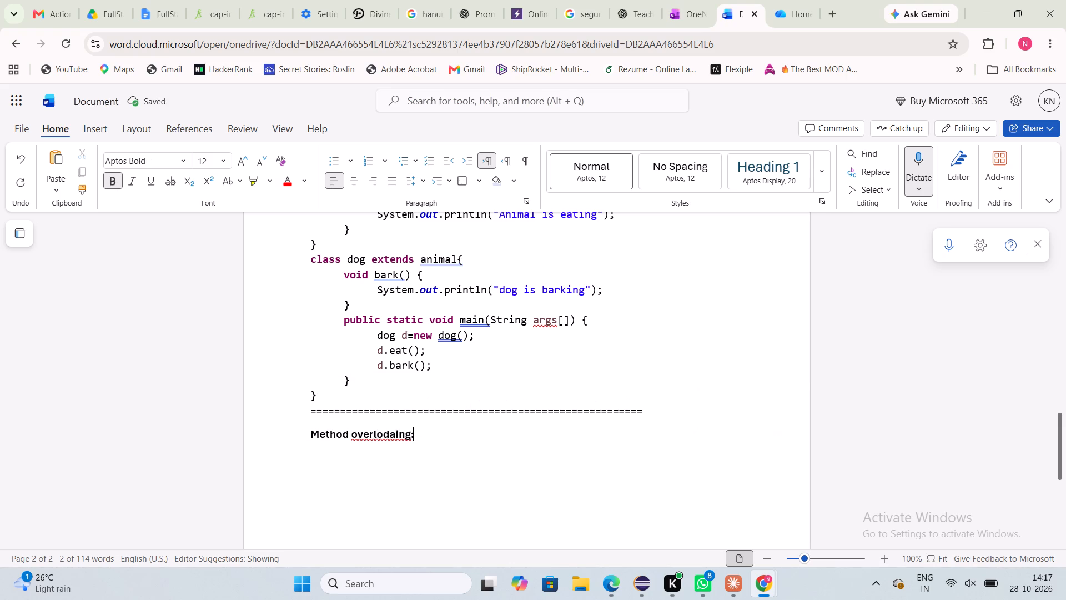
pyautogui.press('Return')
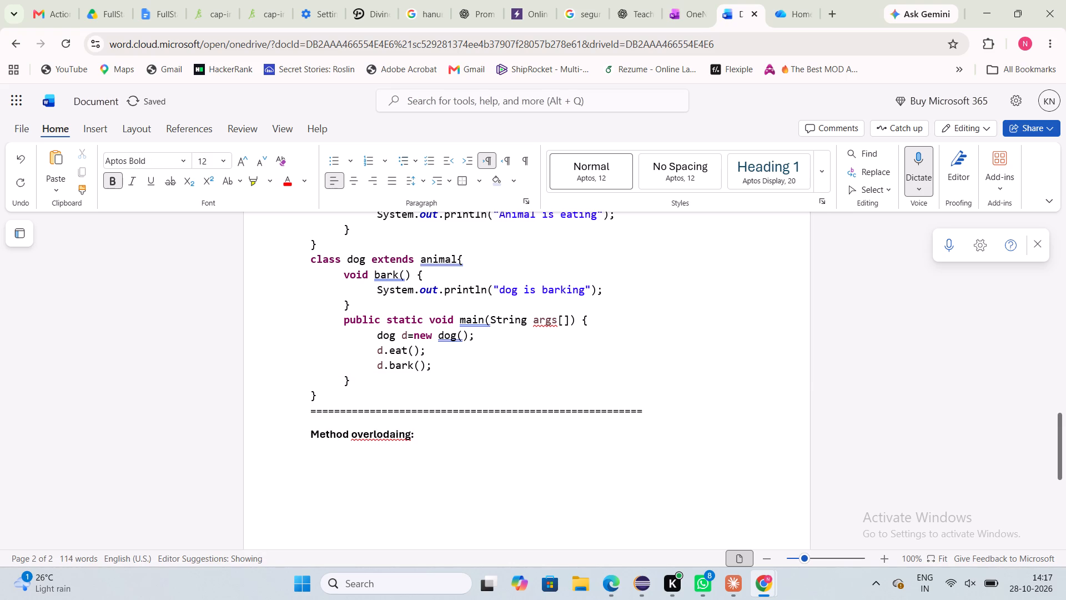
# Write in non-bold text "Method overloading means creating multiple methods with the same name but different parameters in the same class" and start a new line.
pyautogui.write('method overloading means creating mu')
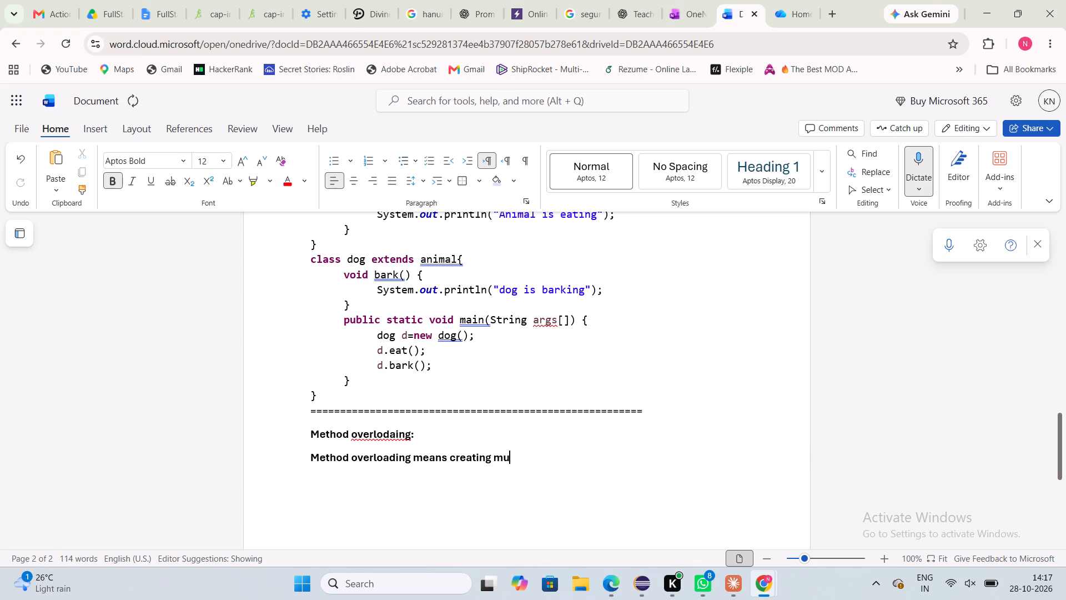
pyautogui.moveTo(528, 455); pyautogui.dragTo(316, 464)
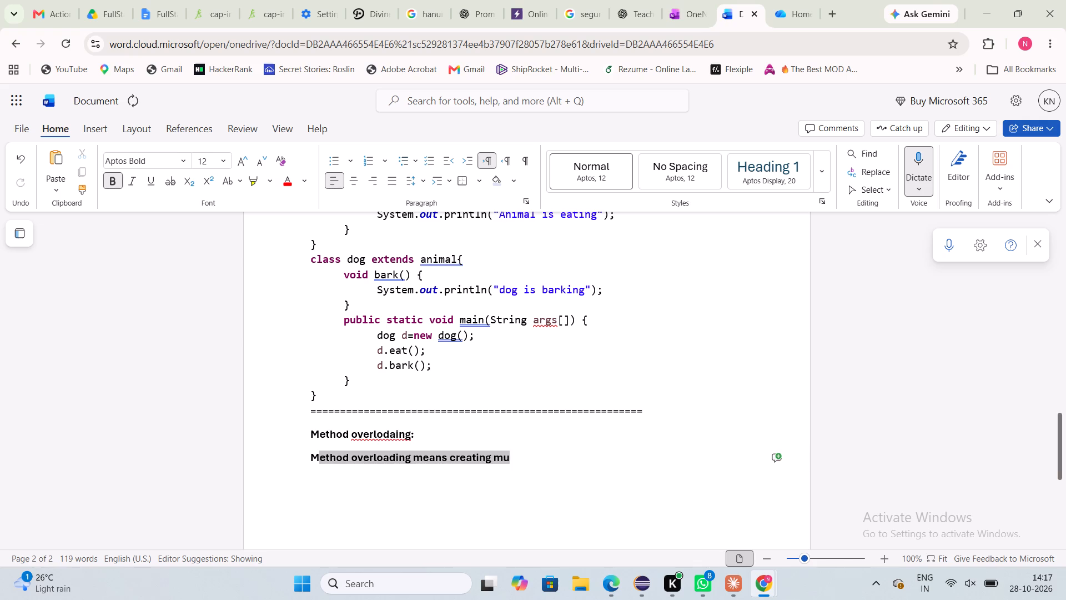
pyautogui.moveTo(316, 464); pyautogui.dragTo(313, 463)
pyautogui.hotkey('ctrl', 'b')
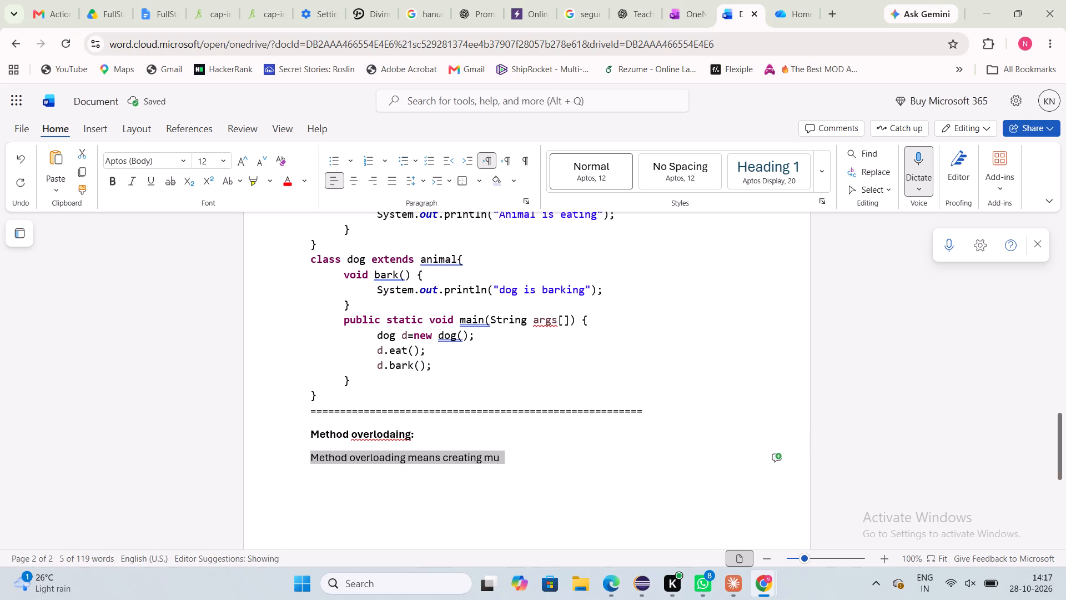
pyautogui.click(510, 459)
pyautogui.write('ltiple')
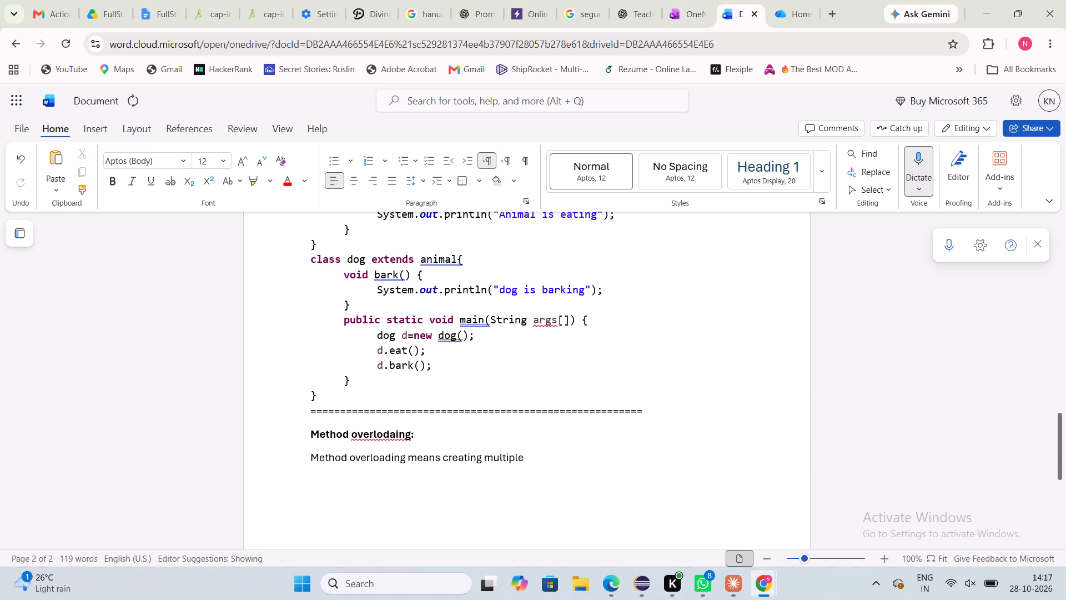
pyautogui.press('space')
pyautogui.write('methods with the same name but')
pyautogui.press('space')
pyautogui.write('different parameters in the s')
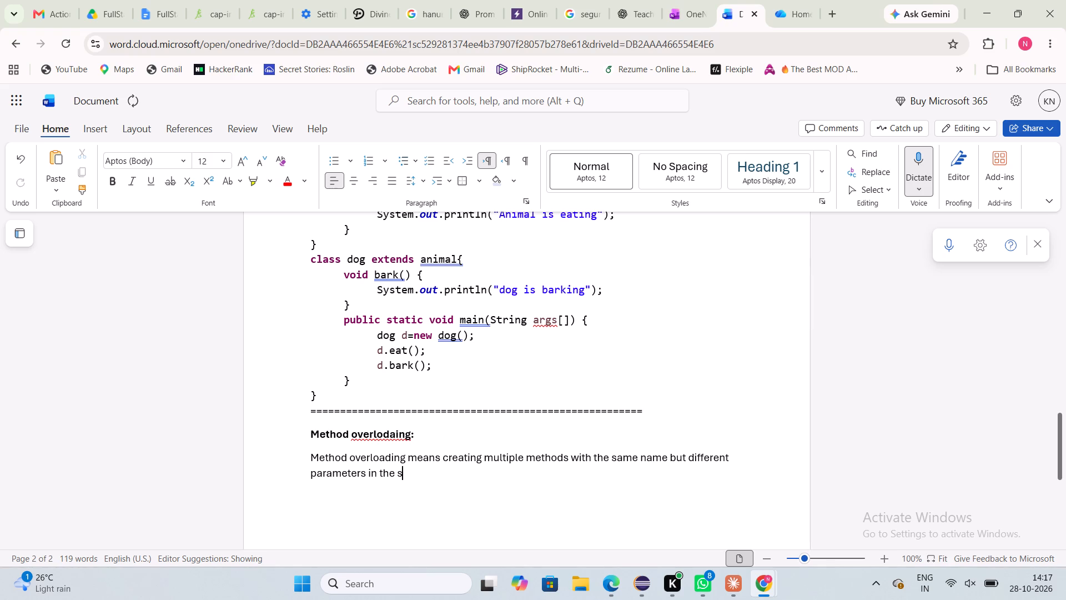
pyautogui.write('ame class')
pyautogui.press('Return')
# Correct the misspelled heading word to the suggested "overloading" and start a new line after the definition.
pyautogui.scroll(-2, 569, 496)
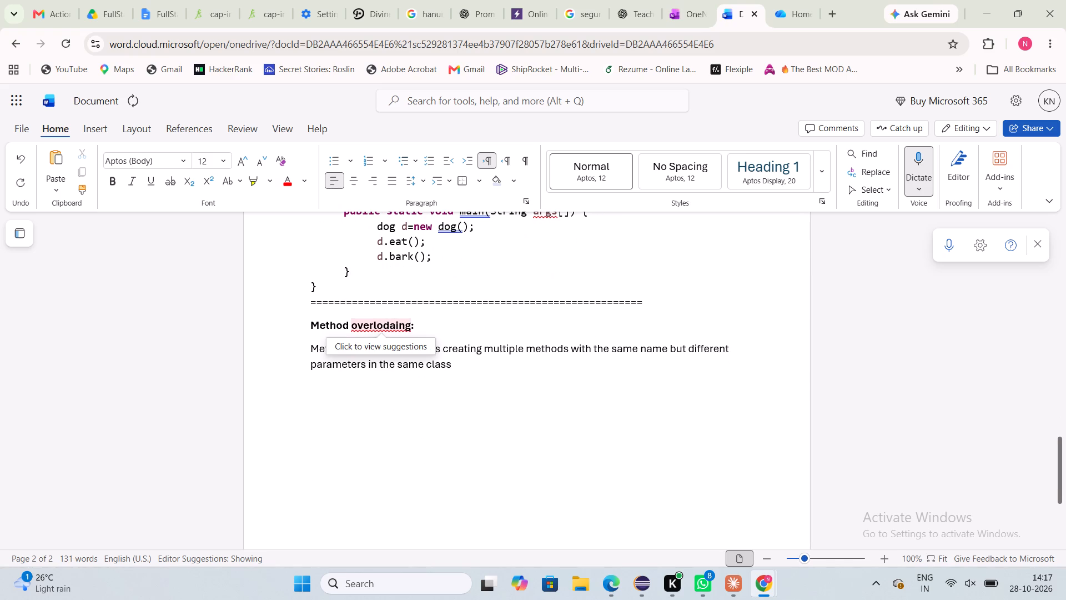
pyautogui.click(385, 326)
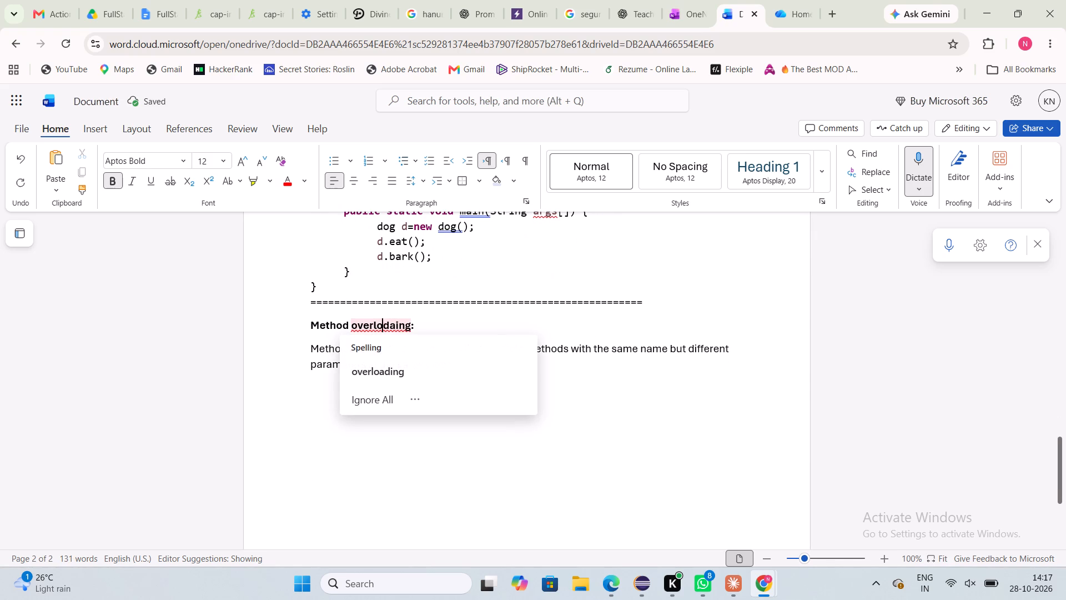
pyautogui.click(413, 381)
pyautogui.click(470, 372)
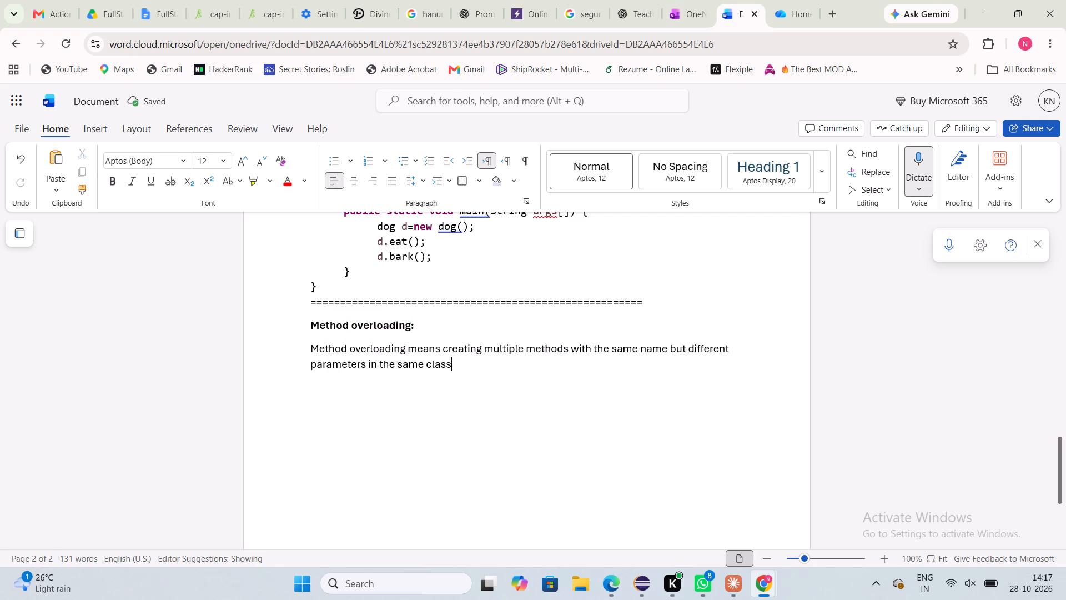
pyautogui.press('Return')
# Search for "online java compiler" in a new browser tab and open the GDB online Debugger result.
pyautogui.click(832, 8)
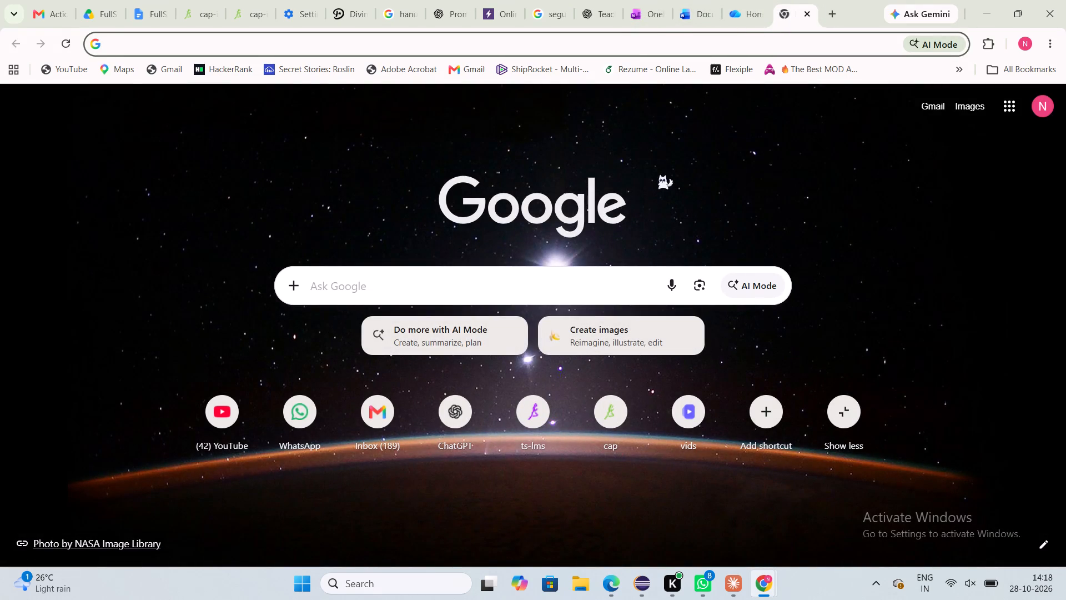
pyautogui.write('onlin')
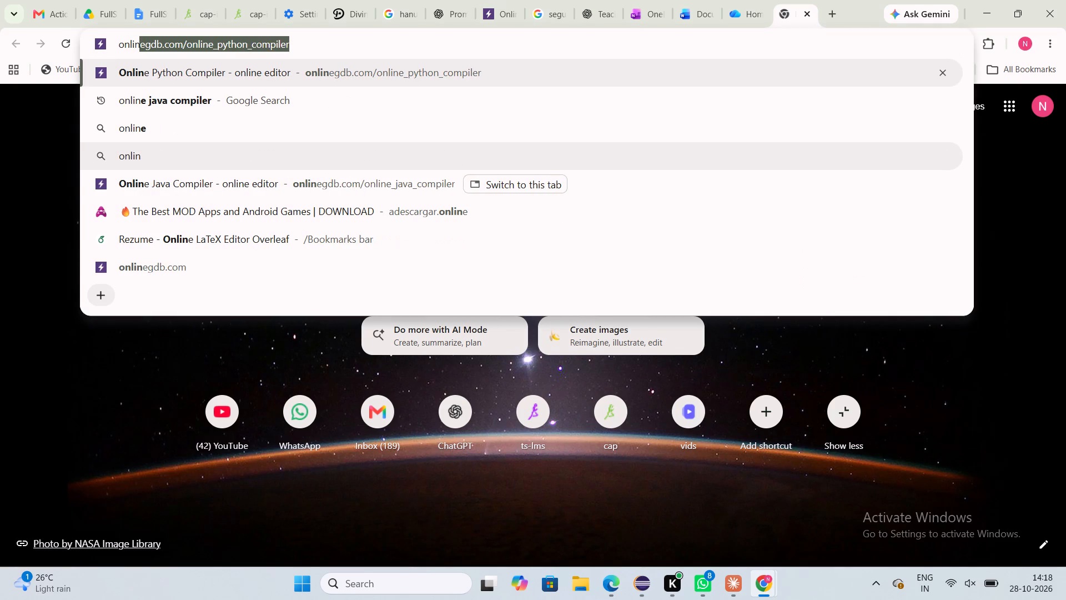
pyautogui.click(575, 114)
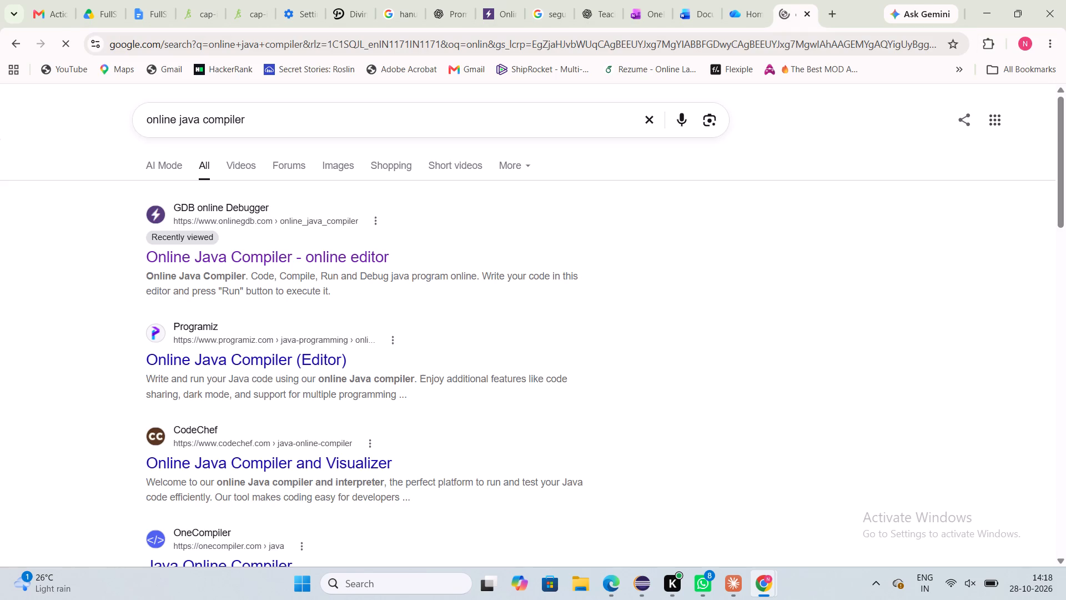
pyautogui.click(341, 261)
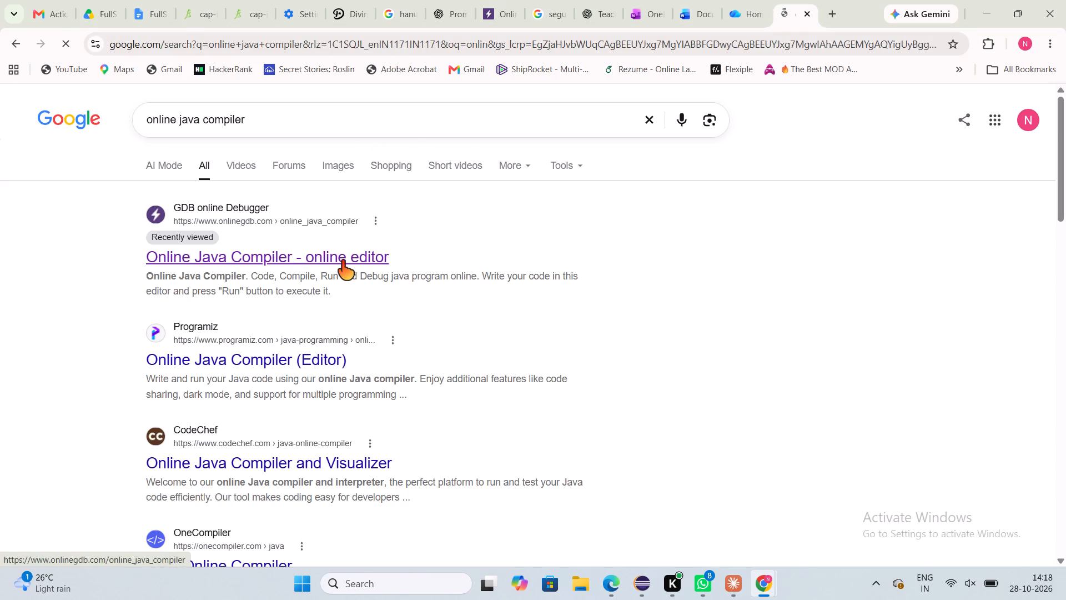
# Clear all the default sample code from Main.java in the online editor.
pyautogui.click(478, 344)
pyautogui.hotkey('ctrl', 'a')
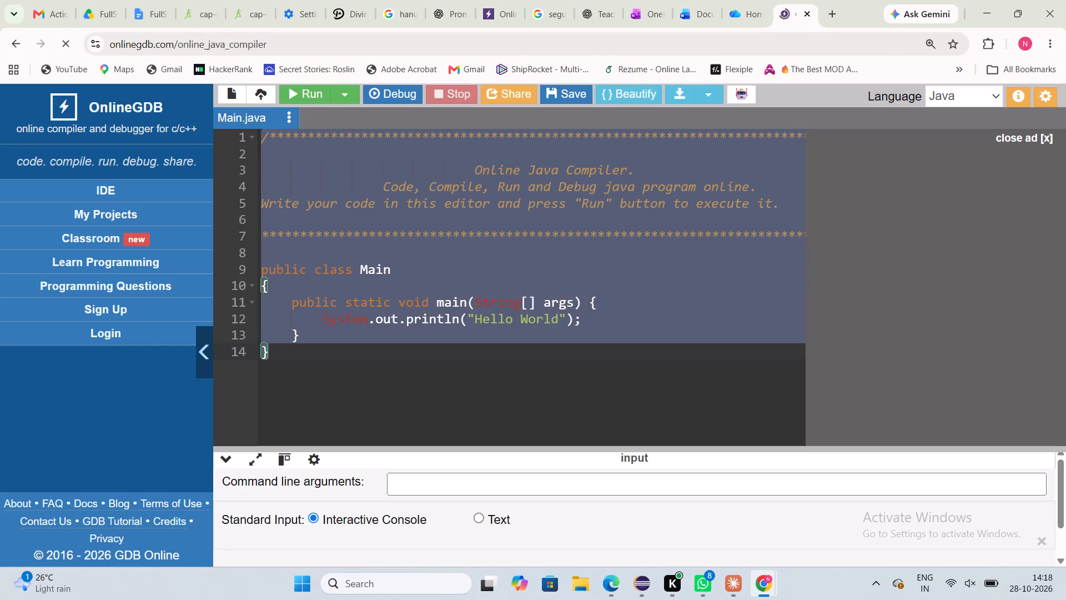
pyautogui.press('BackSpace')
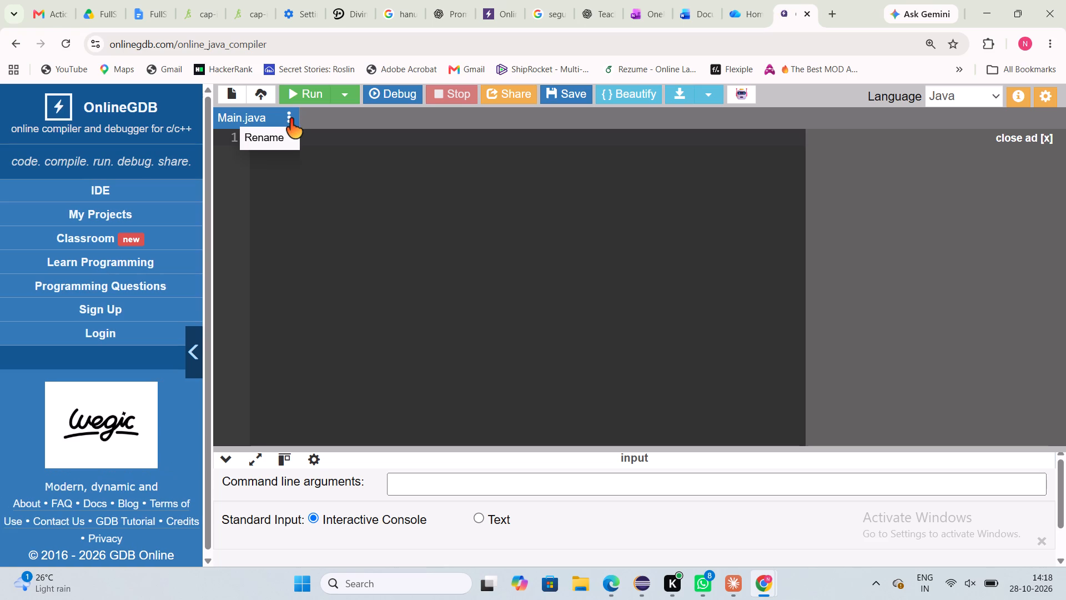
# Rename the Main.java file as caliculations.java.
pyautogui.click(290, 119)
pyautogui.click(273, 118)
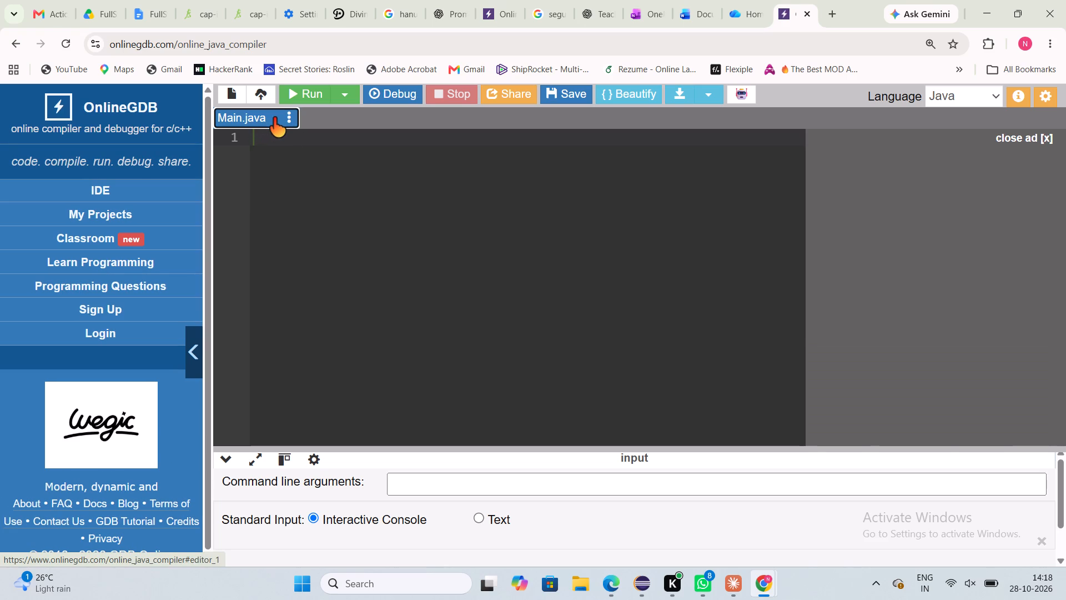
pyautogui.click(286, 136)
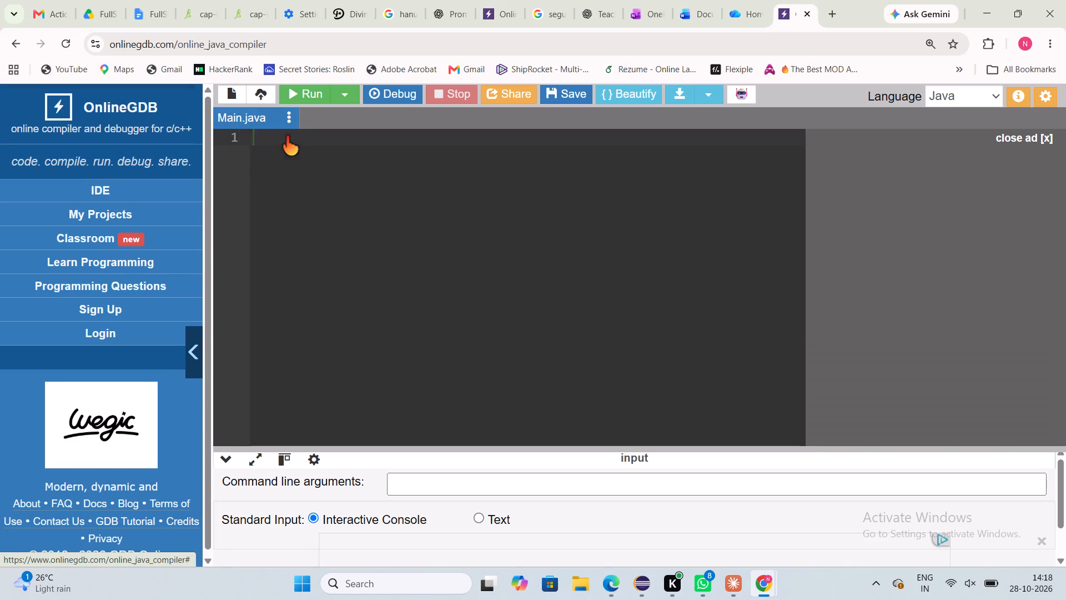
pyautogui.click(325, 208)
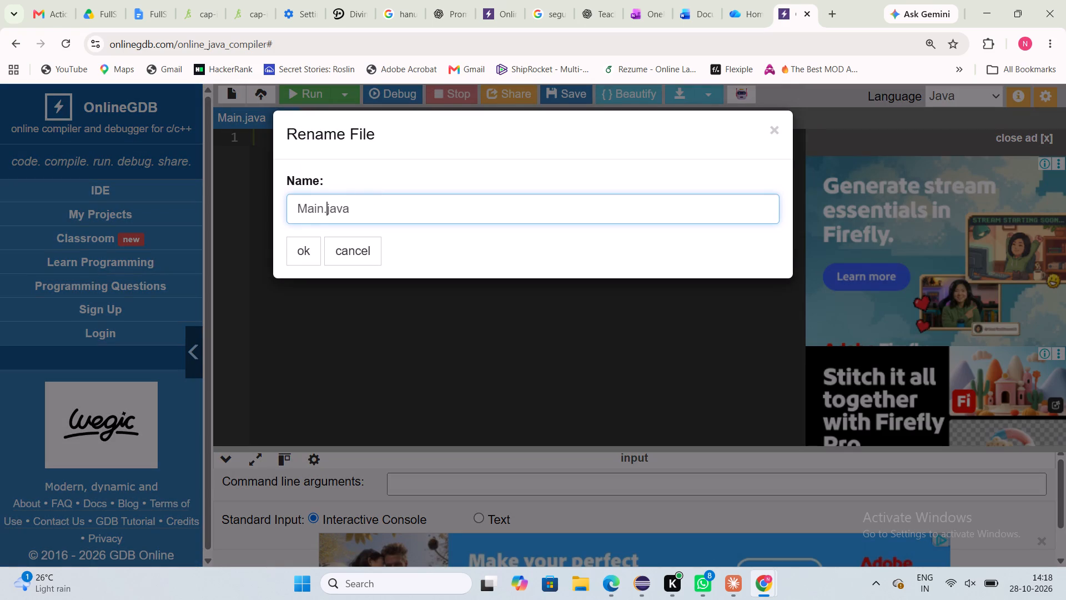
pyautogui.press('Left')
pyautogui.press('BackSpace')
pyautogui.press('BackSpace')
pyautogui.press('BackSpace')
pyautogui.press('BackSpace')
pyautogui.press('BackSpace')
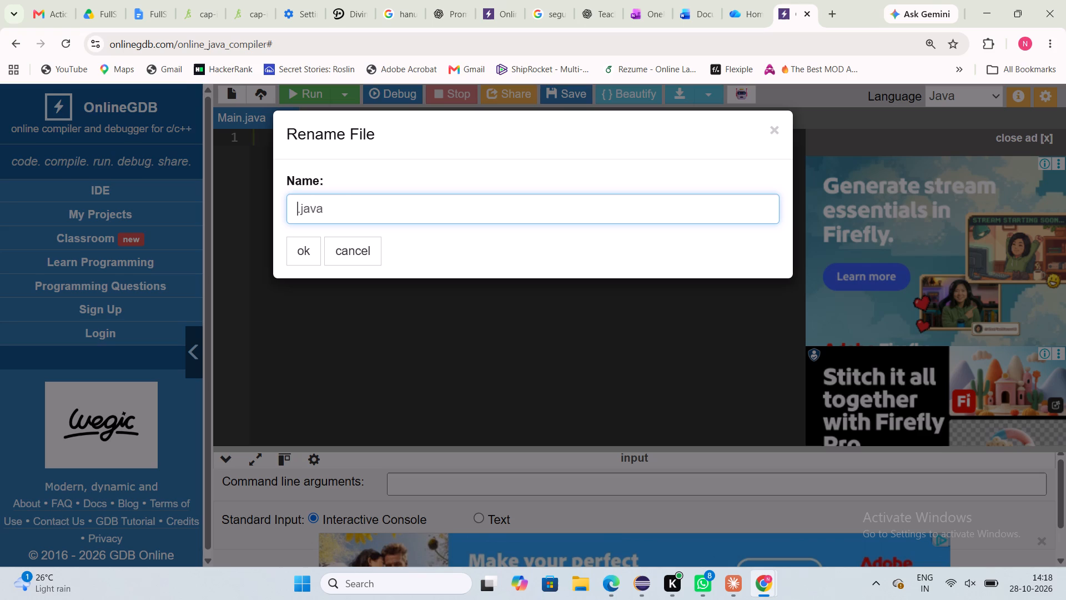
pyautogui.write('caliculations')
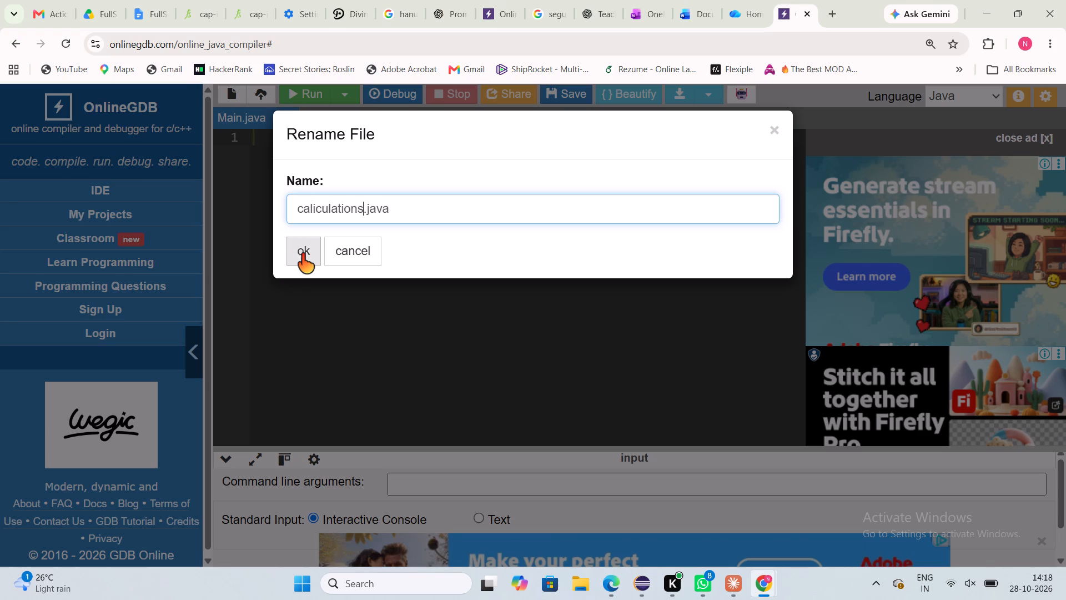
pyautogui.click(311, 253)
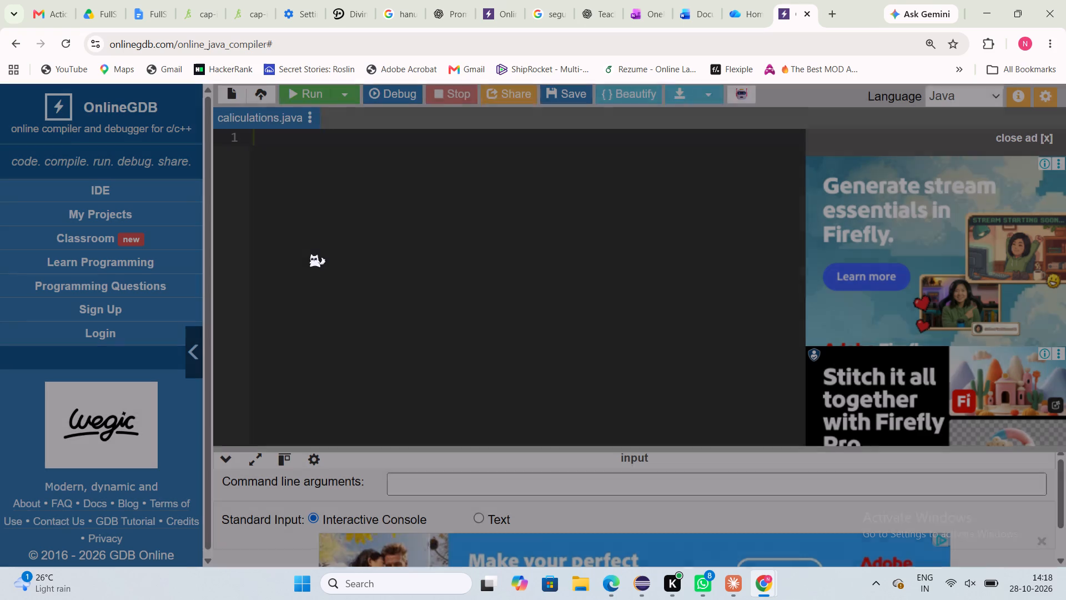
# Begin the class declaration in the empty editor with the letter "c".
pyautogui.click(365, 184)
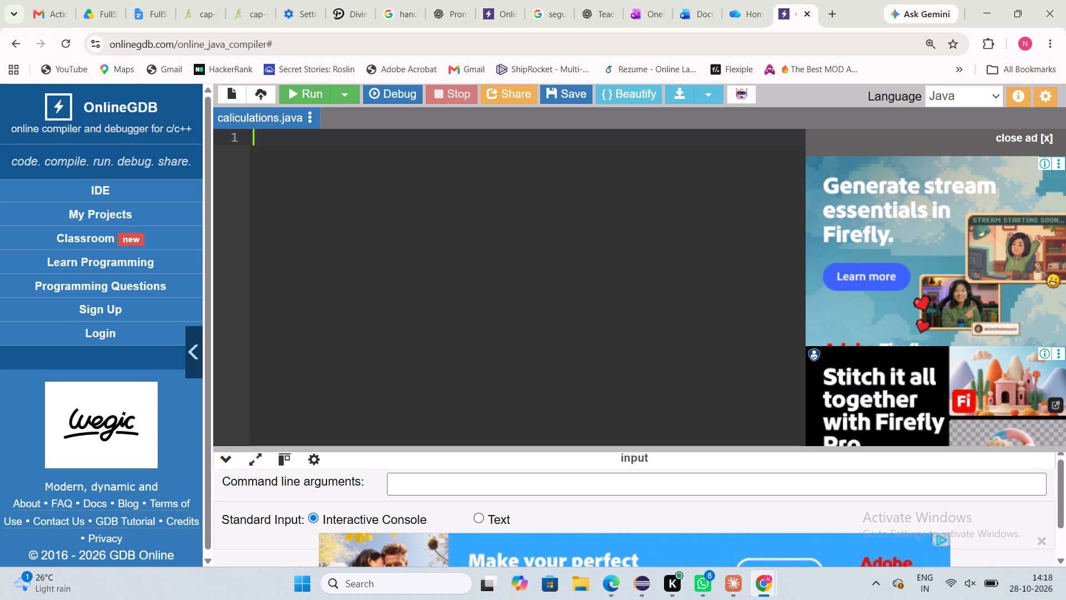
pyautogui.press('c')
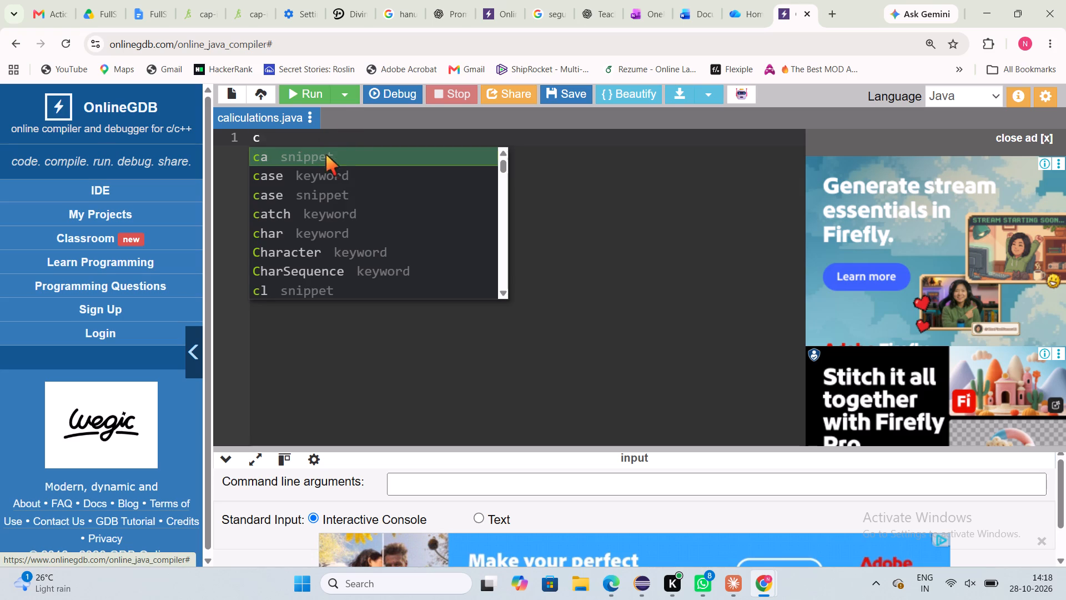
# Shorten the file name to cal.java.
pyautogui.click(299, 132)
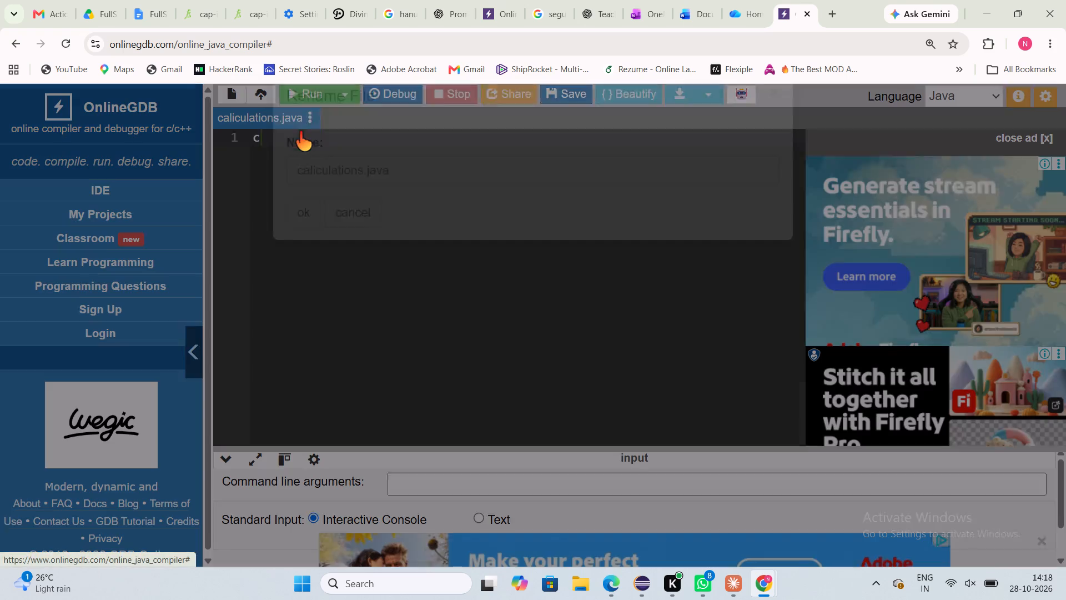
pyautogui.press('BackSpace')
pyautogui.press('BackSpace')
pyautogui.press('BackSpace')
pyautogui.press('BackSpace')
pyautogui.press('BackSpace')
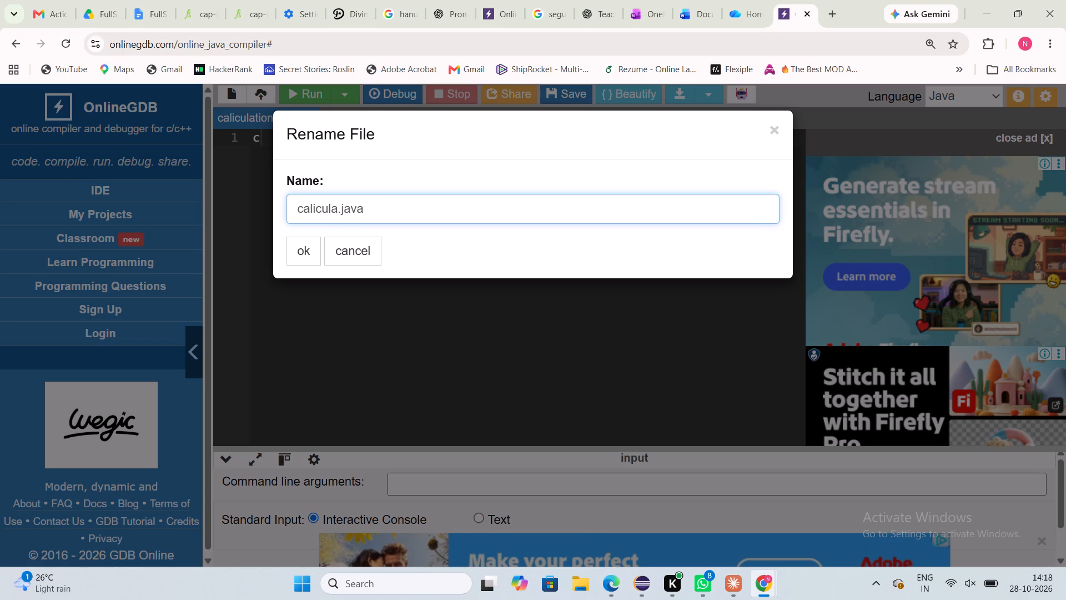
pyautogui.press('BackSpace')
pyautogui.press('BackSpace')
pyautogui.press('BackSpace')
pyautogui.press('BackSpace')
pyautogui.press('BackSpace')
pyautogui.click(309, 248)
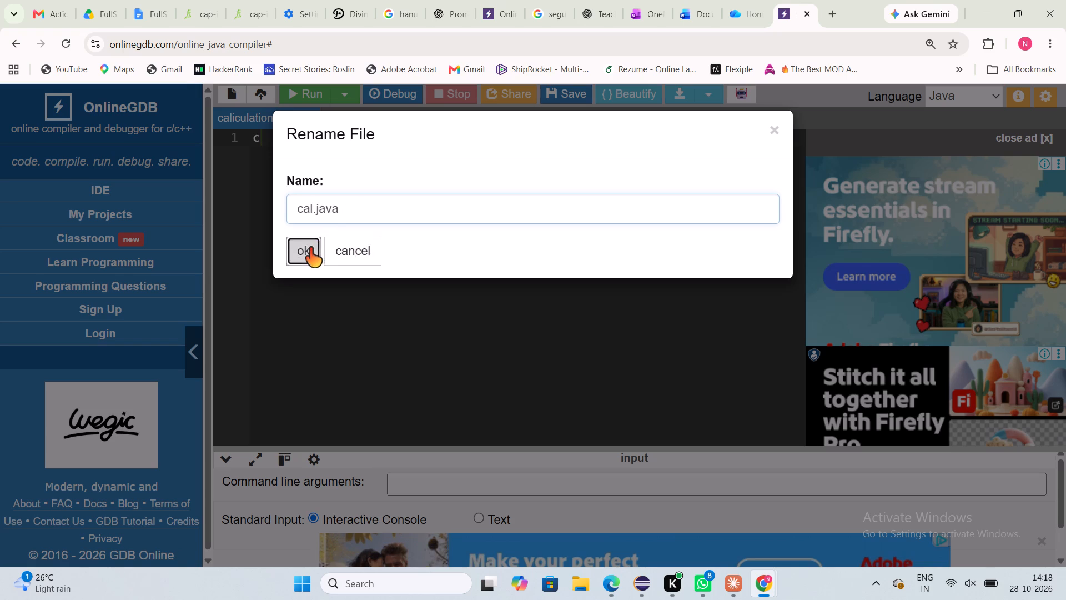
# Complete the declaration on line 1 as "class cal{" and start a new line inside its body.
pyautogui.click(300, 162)
pyautogui.write('lass cal{')
pyautogui.press('Return')
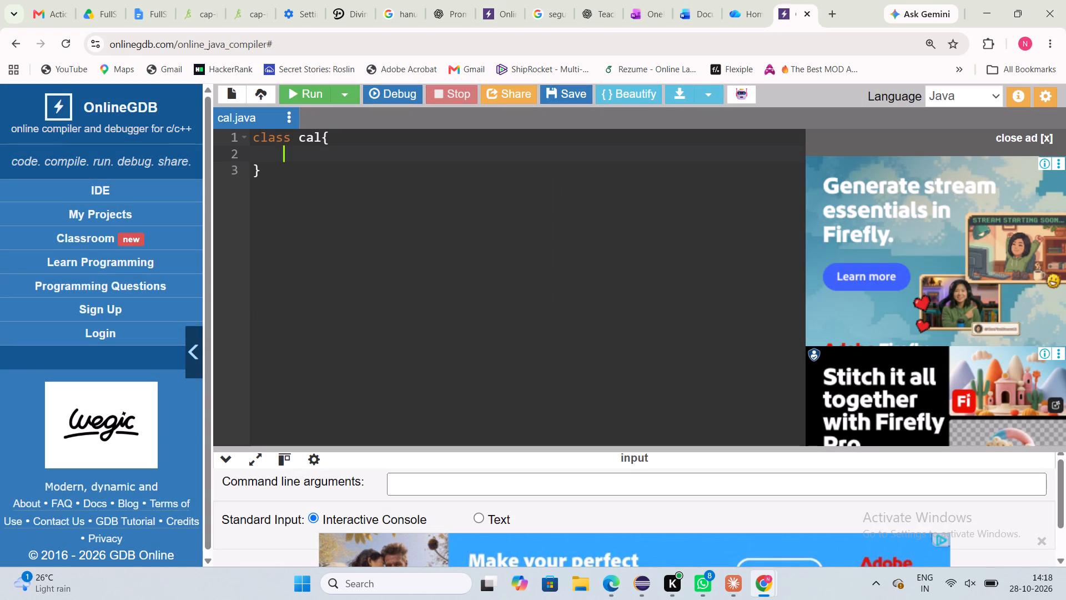
# Write the method "int add(int a, int b)" returning a+b in class cal, and start a new line below it.
pyautogui.write('inr')
pyautogui.press('space')
pyautogui.press('BackSpace')
pyautogui.press('BackSpace')
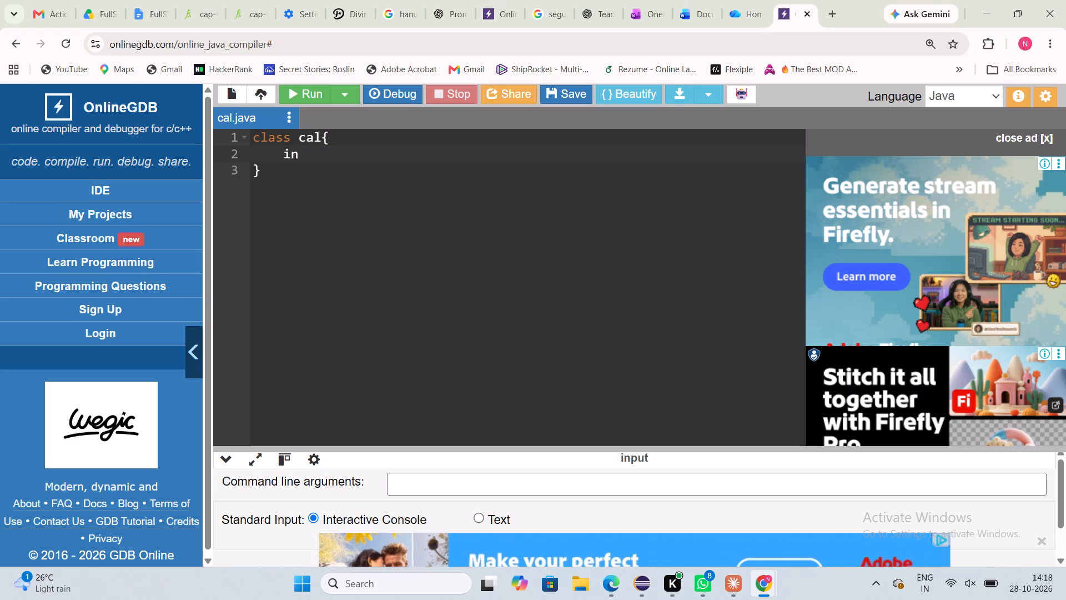
pyautogui.scroll(2, 489, 272)
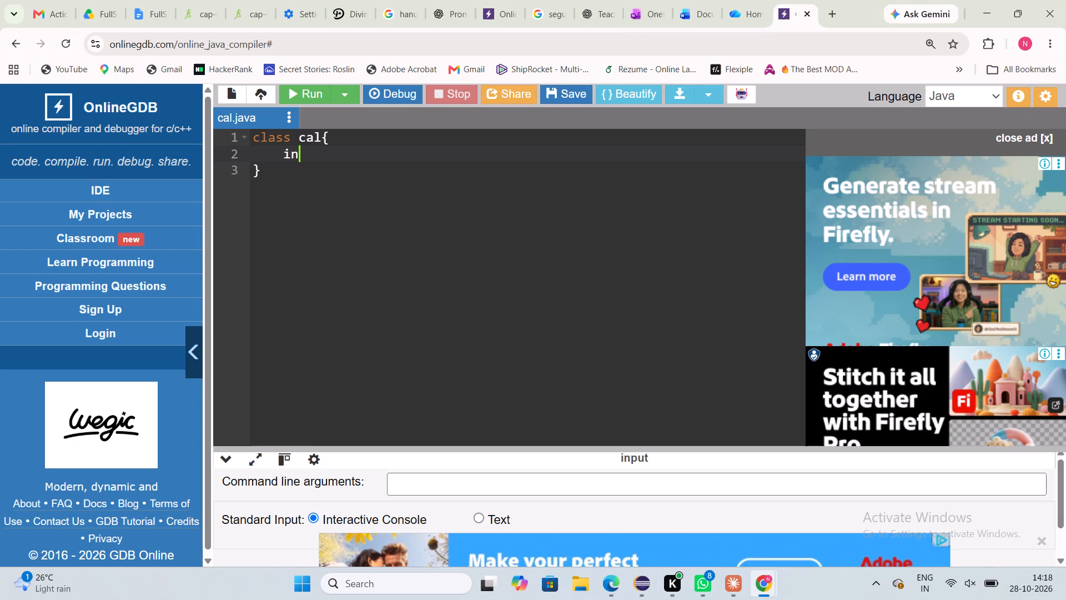
pyautogui.write('t a')
pyautogui.write('dd')
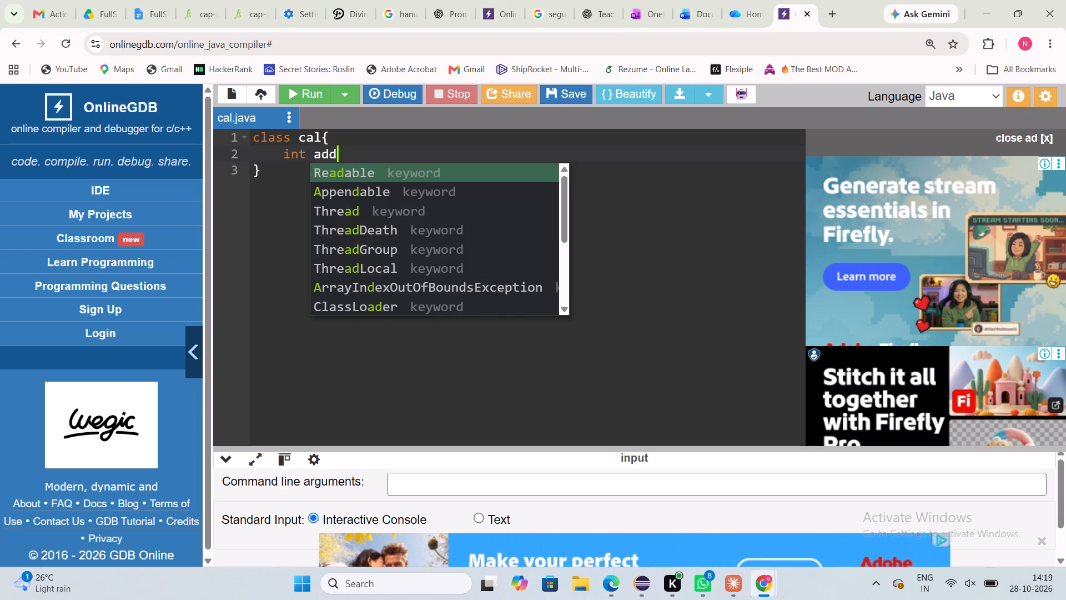
pyautogui.write('(int a, int b')
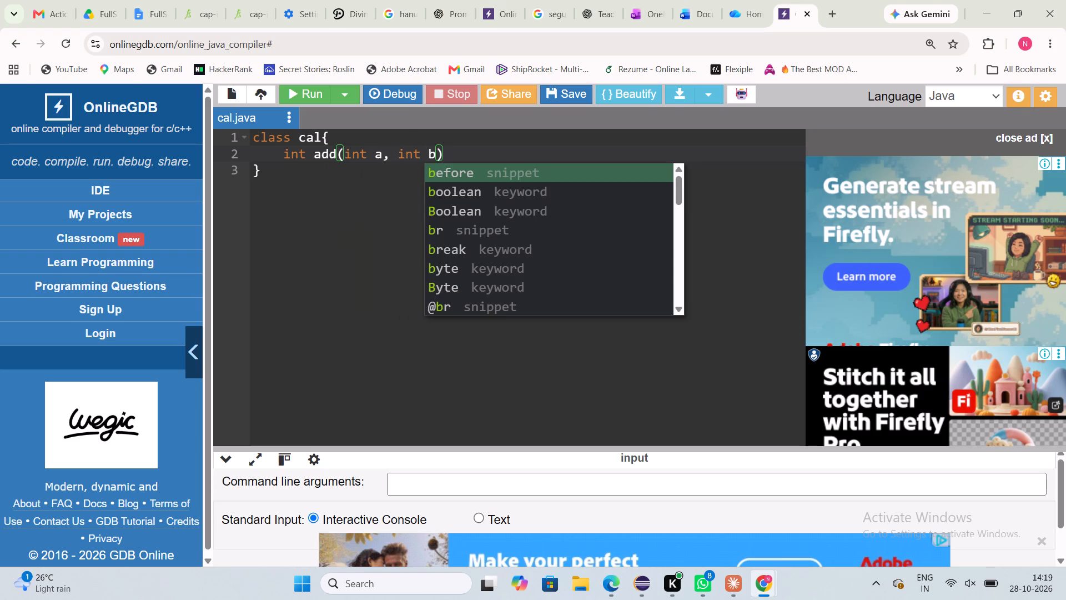
pyautogui.press('Right')
pyautogui.hotkey('shift', '{')
pyautogui.press('Return')
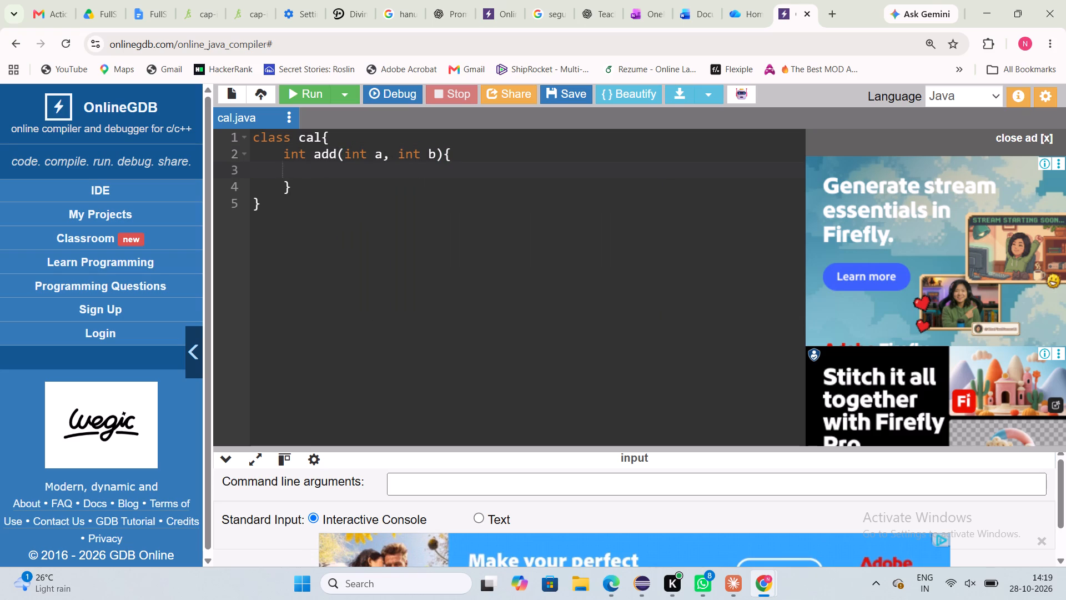
pyautogui.write('return a+b')
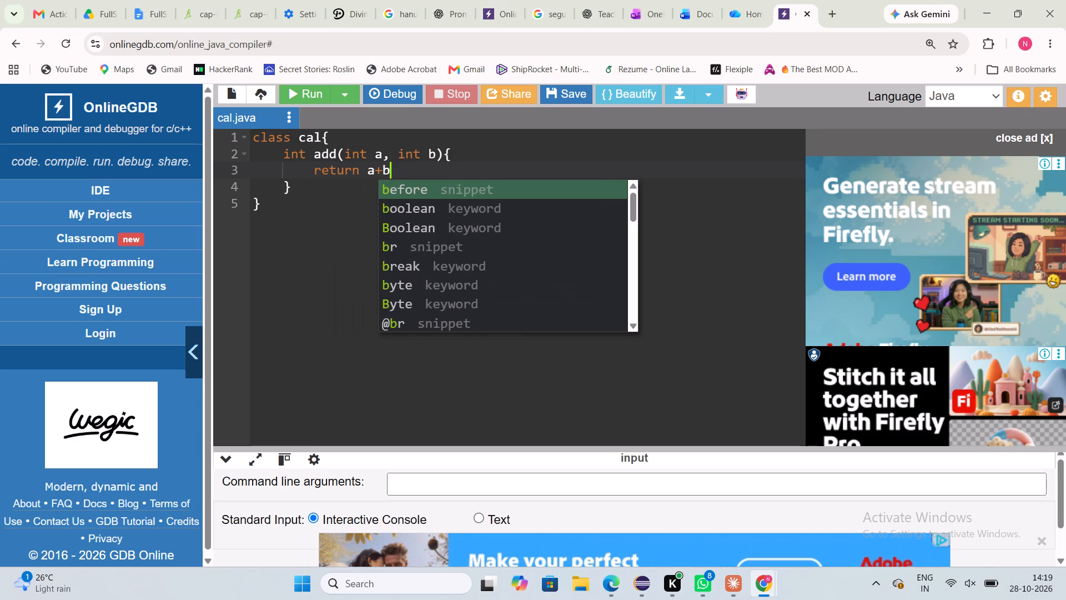
pyautogui.press(';')
pyautogui.press('Down')
pyautogui.press('Return')
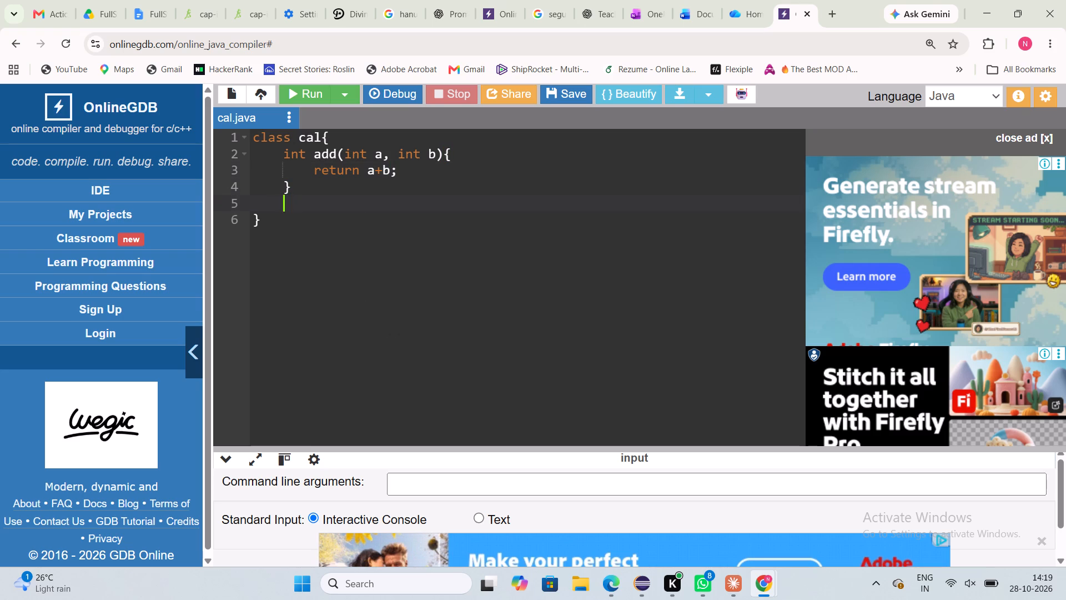
# Write an overloaded method "int add(int a, int b,int c)" returning a+b+c, and start a new line below it.
pyautogui.write('int')
pyautogui.press('space')
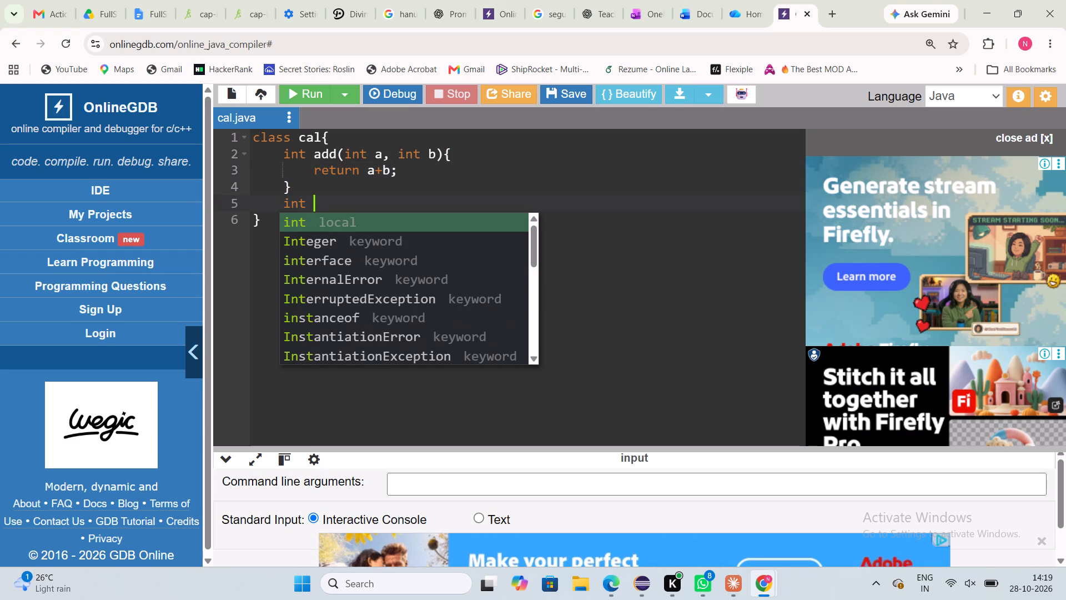
pyautogui.write('add(')
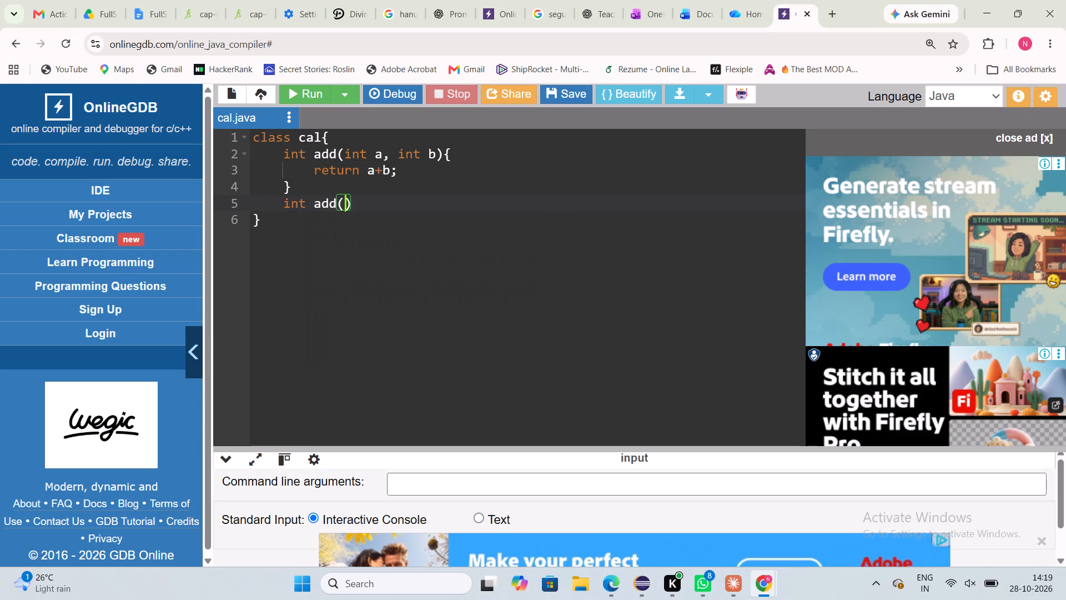
pyautogui.write('int')
pyautogui.press('space')
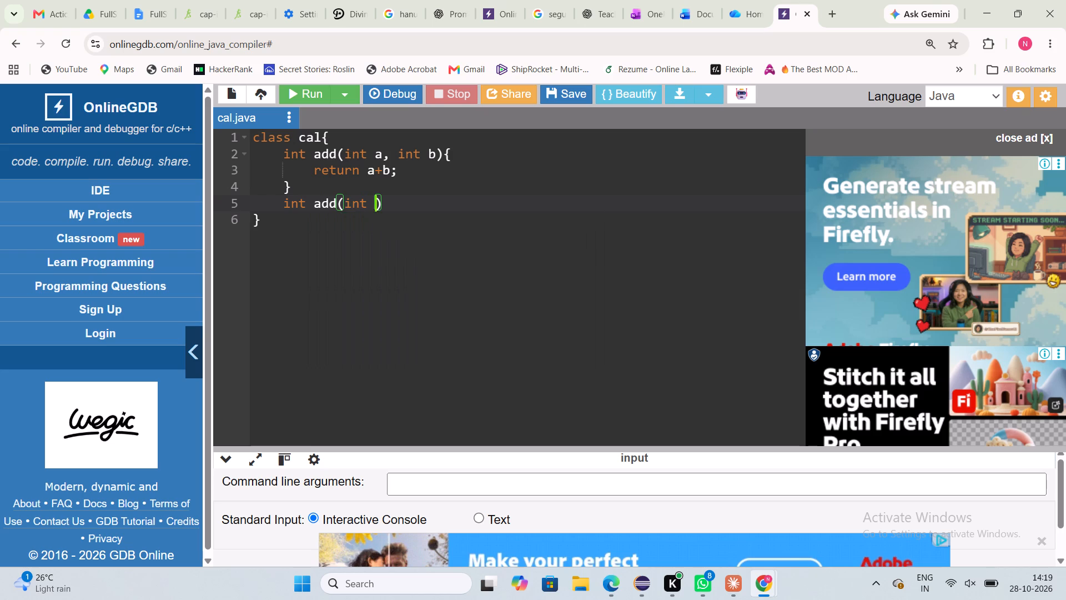
pyautogui.write('a, int')
pyautogui.press('space')
pyautogui.write('b,')
pyautogui.write('int c')
pyautogui.press('Right')
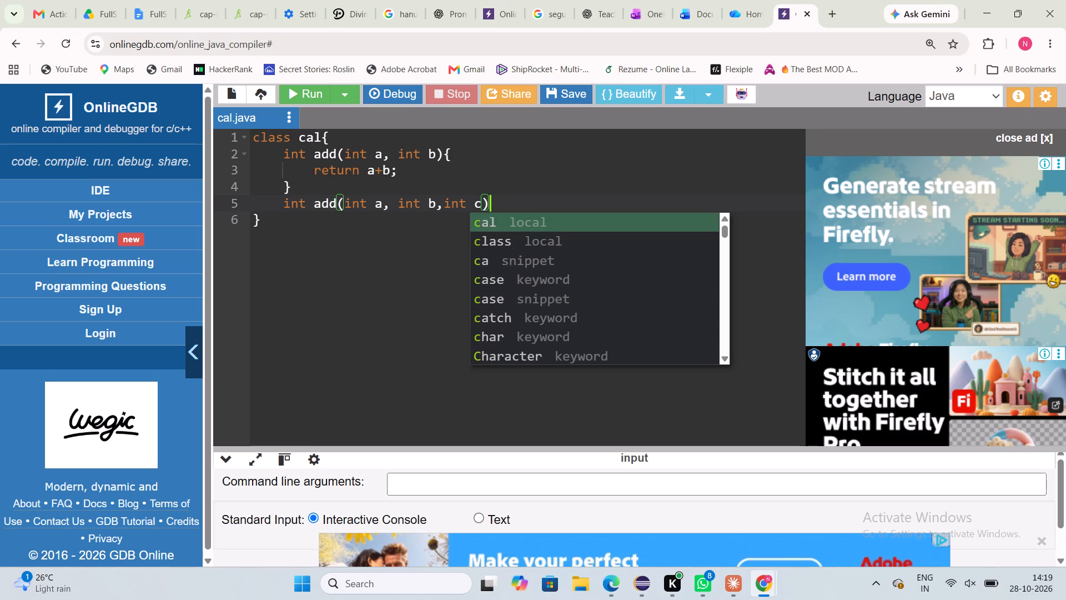
pyautogui.hotkey('shift', '{')
pyautogui.press('Return')
pyautogui.write('ret')
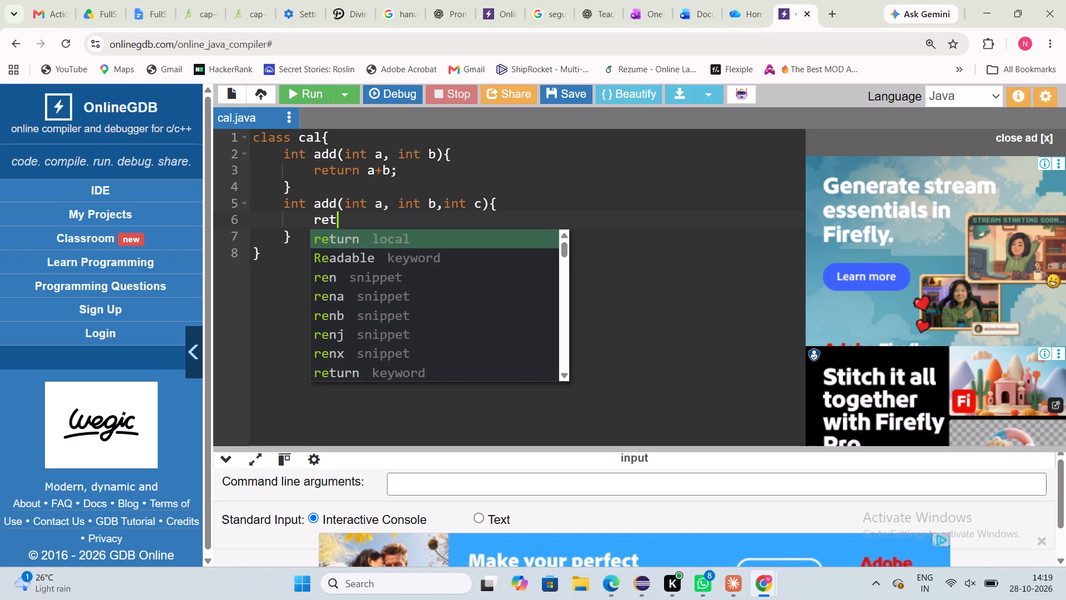
pyautogui.write('urn a+b+c')
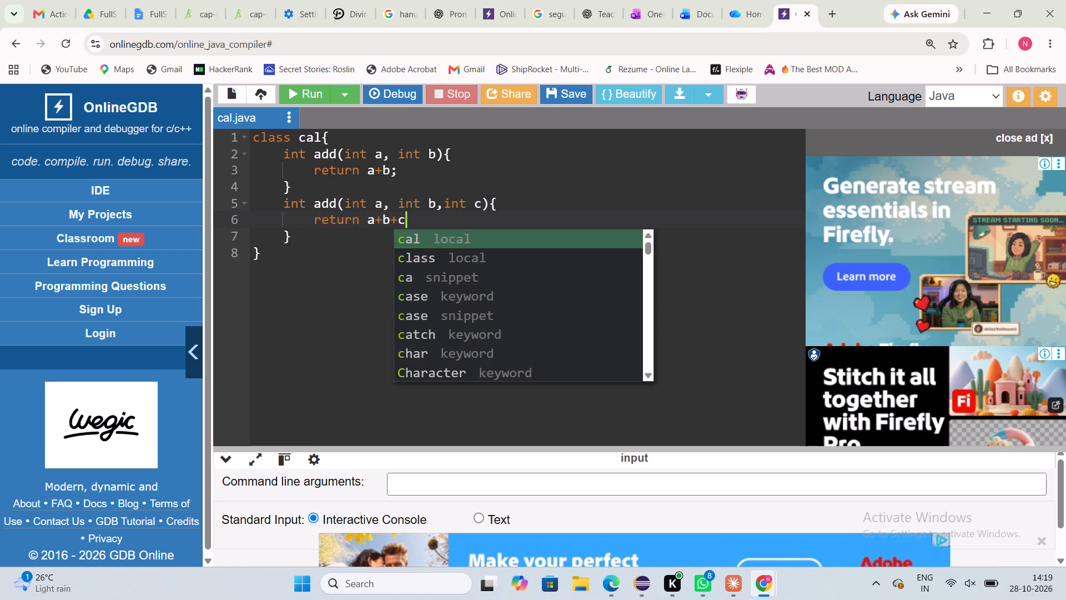
pyautogui.press(';')
pyautogui.press('Down')
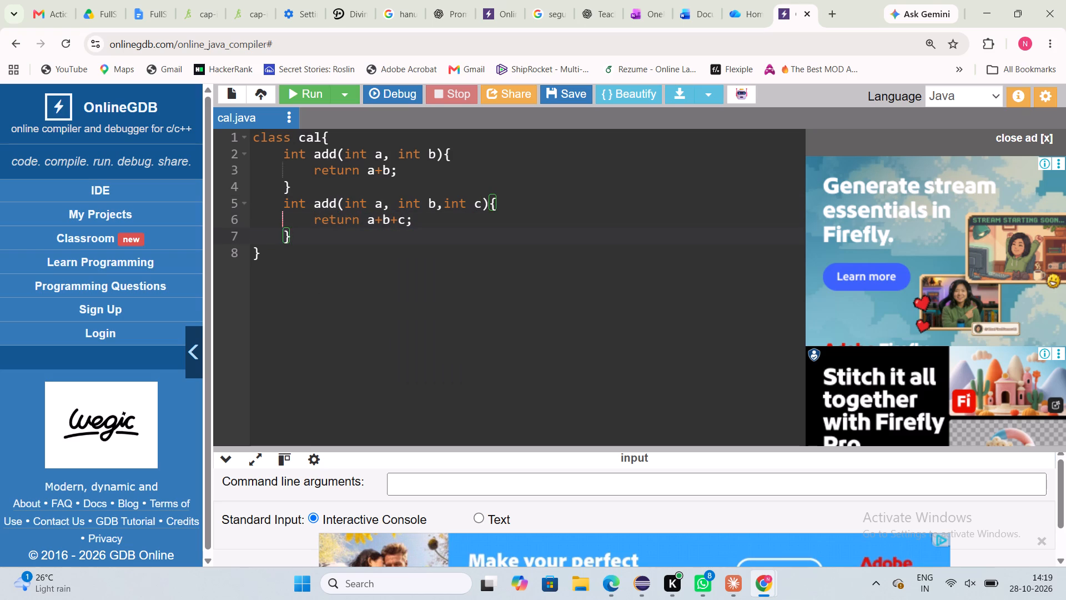
pyautogui.press('Return')
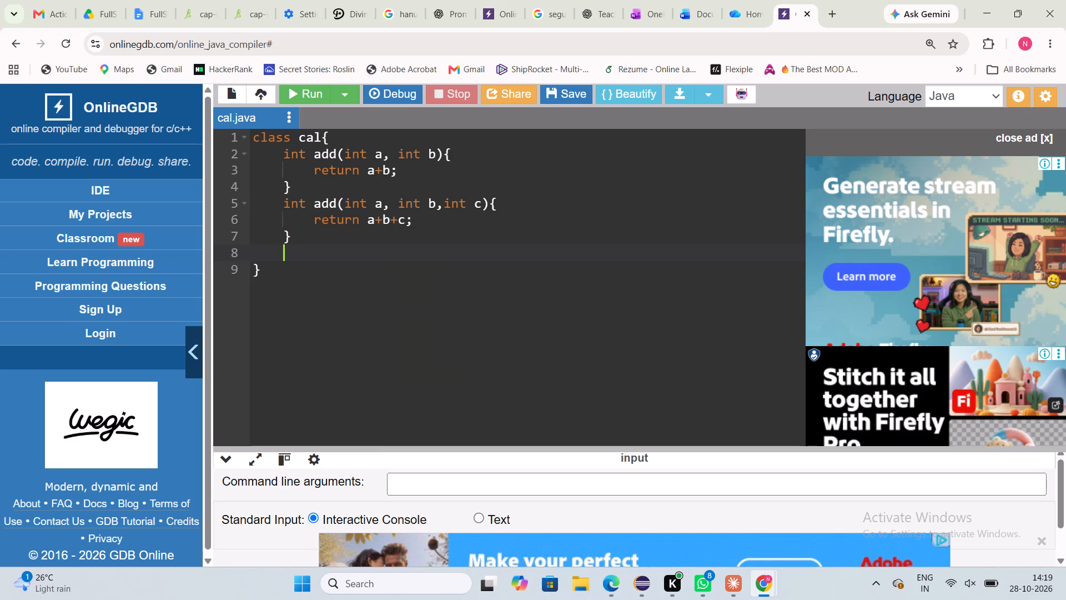
# Write a third overload "double add(double a,double b)" returning a+b, and start a new line below it.
pyautogui.write('double add(double')
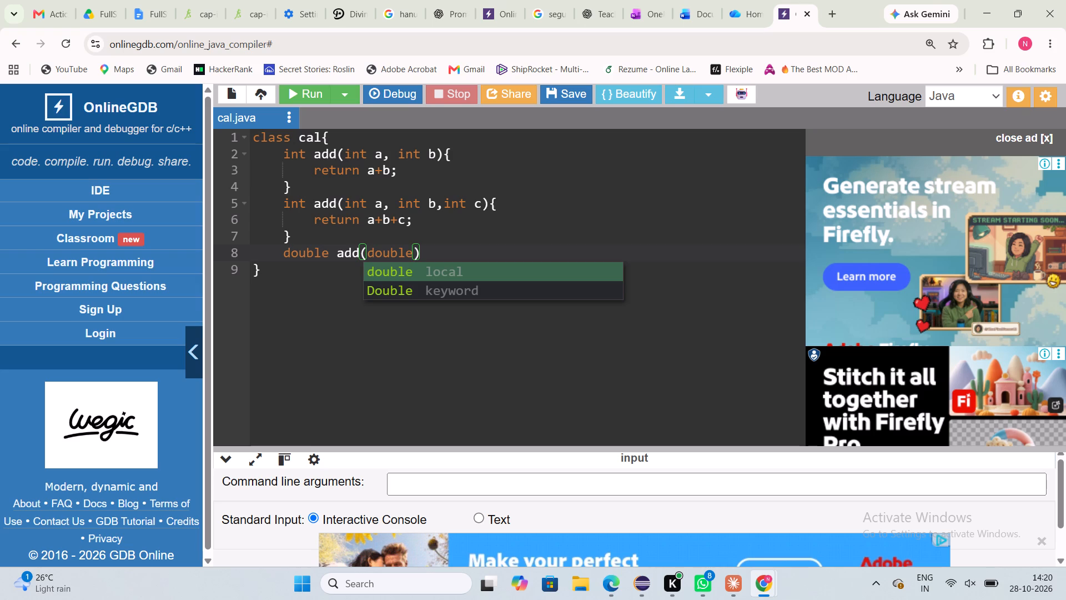
pyautogui.press('space')
pyautogui.write('a,')
pyautogui.write('double b')
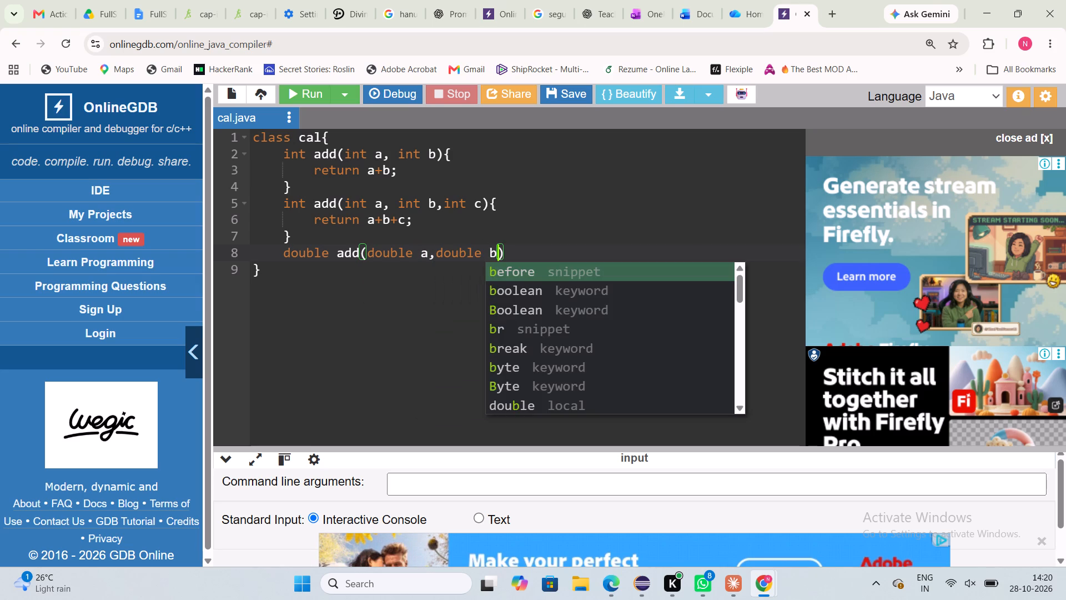
pyautogui.press('Right')
pyautogui.hotkey('shift', '{')
pyautogui.press('Return')
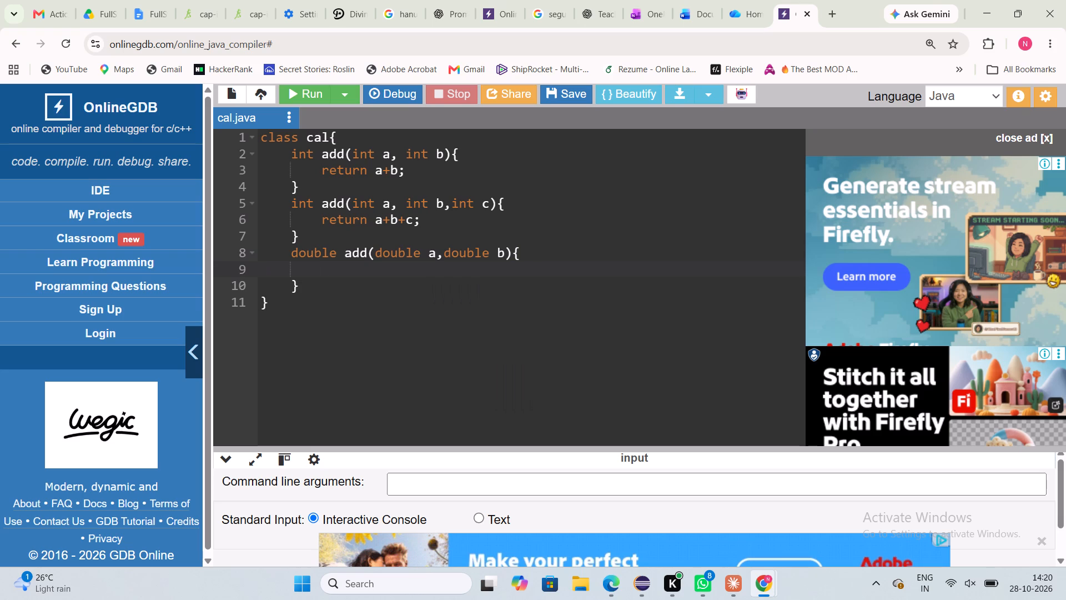
pyautogui.write('return a+b;')
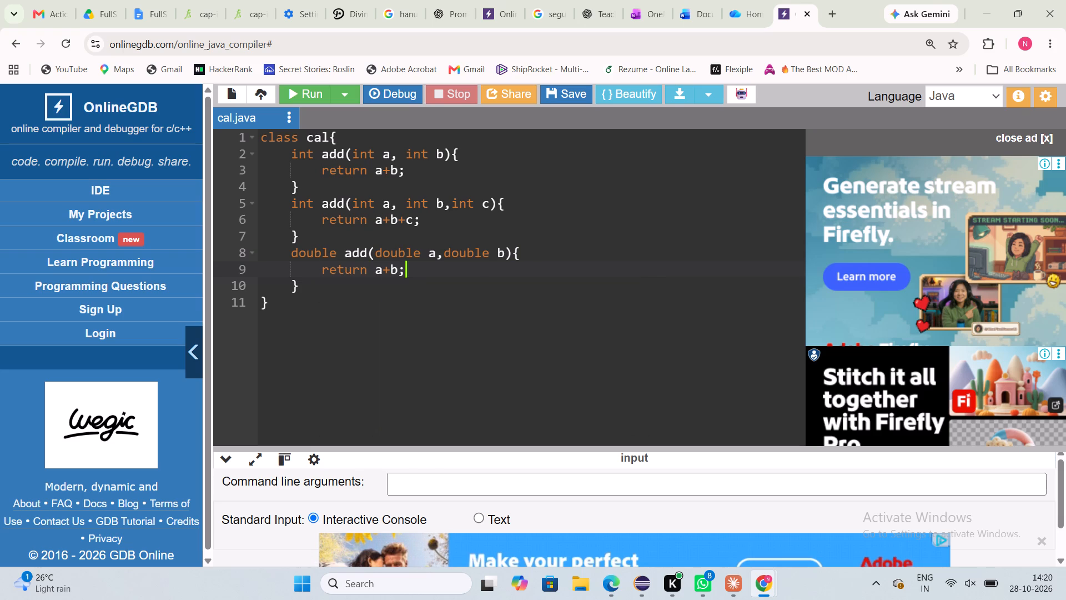
pyautogui.press('Down')
pyautogui.press('Return')
# Add "public static void main(String args[])" below the overloads, with "cal c=new cal();" as its first statement, and start a new line.
pyautogui.write('public static void main(String')
pyautogui.press('space')
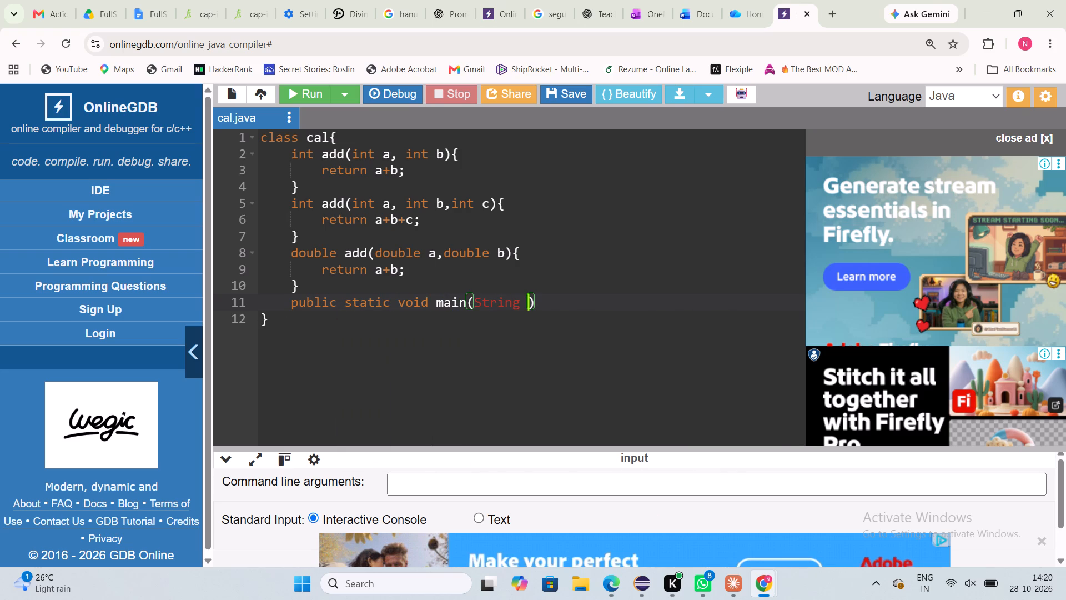
pyautogui.write('args[]')
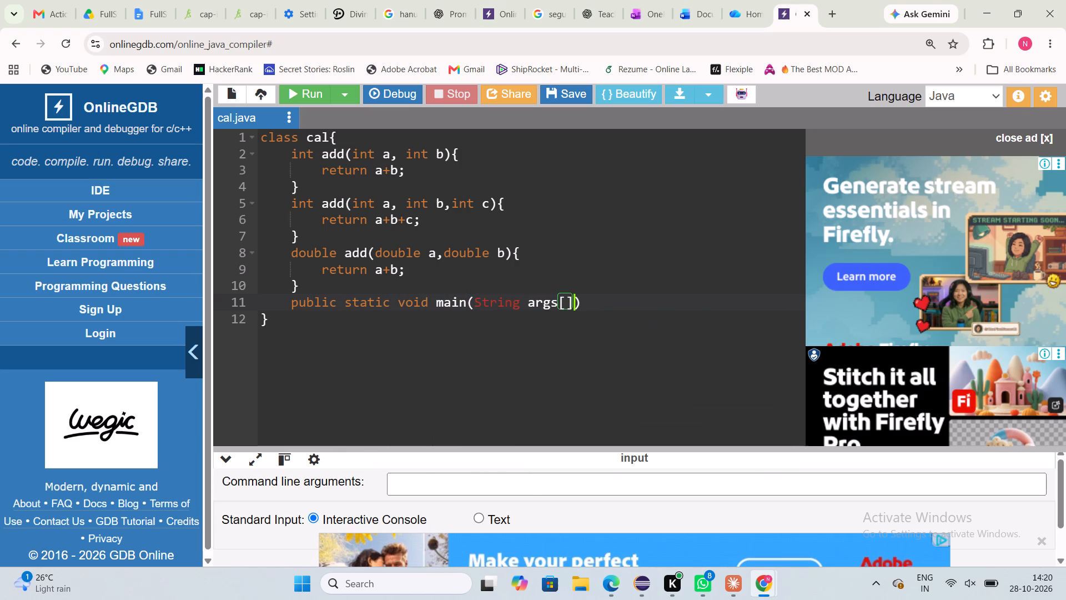
pyautogui.press('Right')
pyautogui.hotkey('shift', '{')
pyautogui.press('Return')
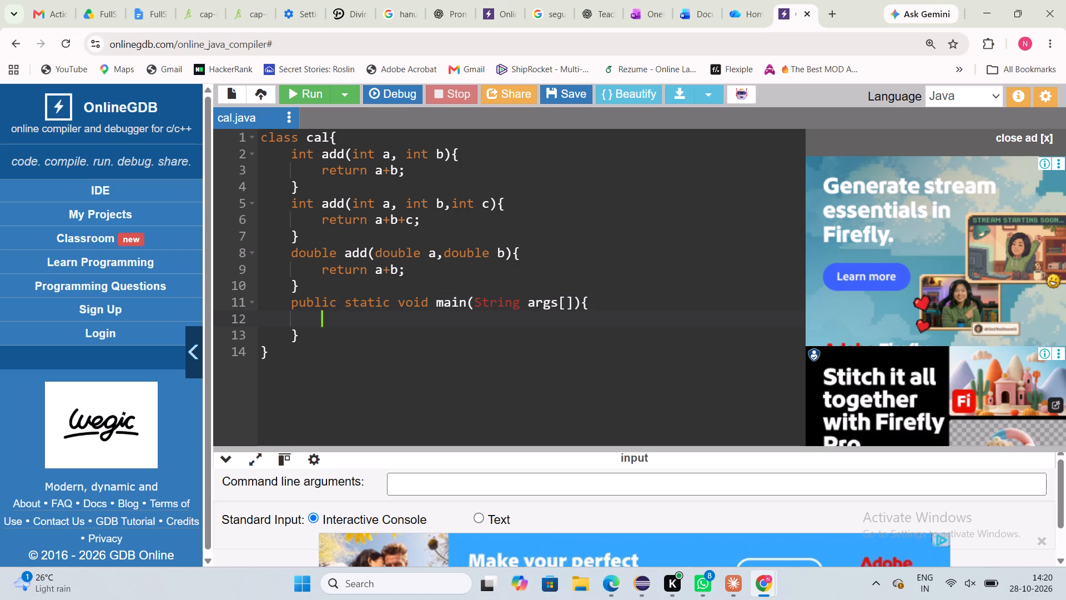
pyautogui.write('cal c=new cal();')
pyautogui.press('Return')
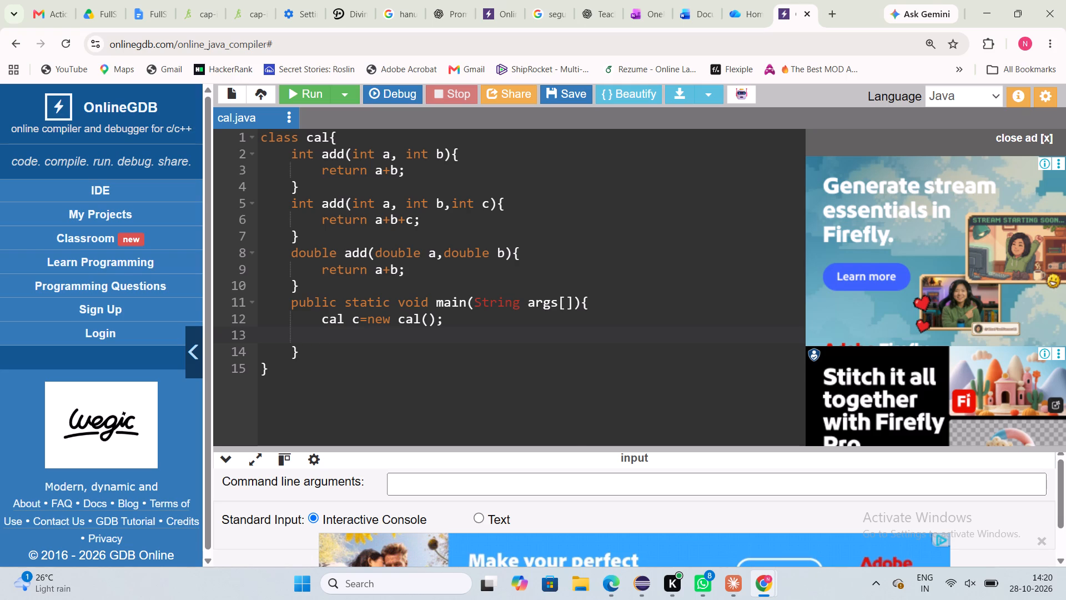
# Write "System.out.println(a.add(10,20));" on line 13 in main and start a new line below it.
pyautogui.press('s')
pyautogui.press('BackSpace')
pyautogui.write('System.out.println(')
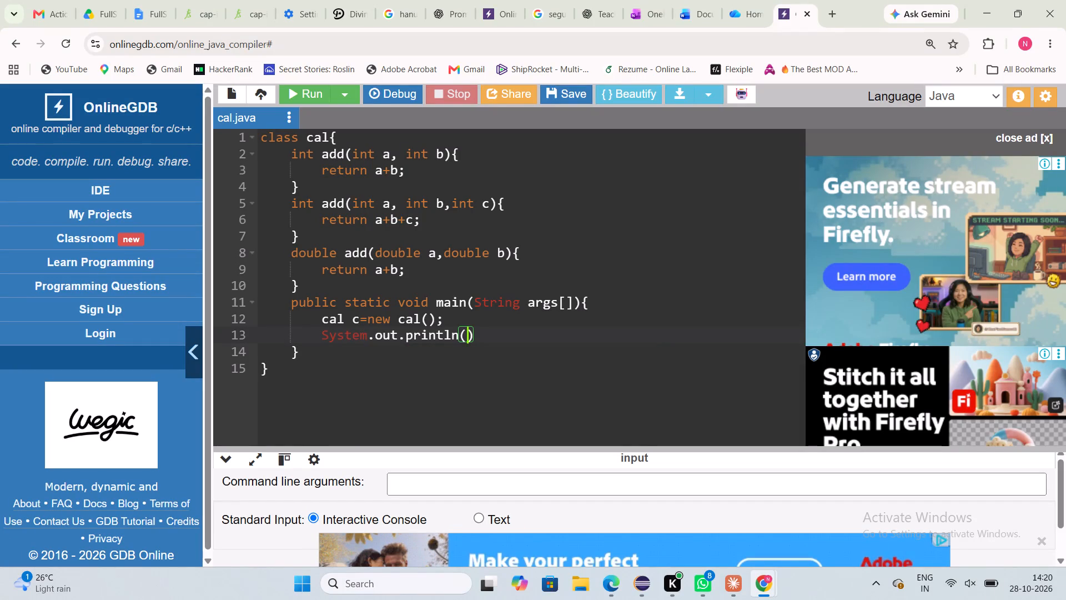
pyautogui.write('a.')
pyautogui.write('add')
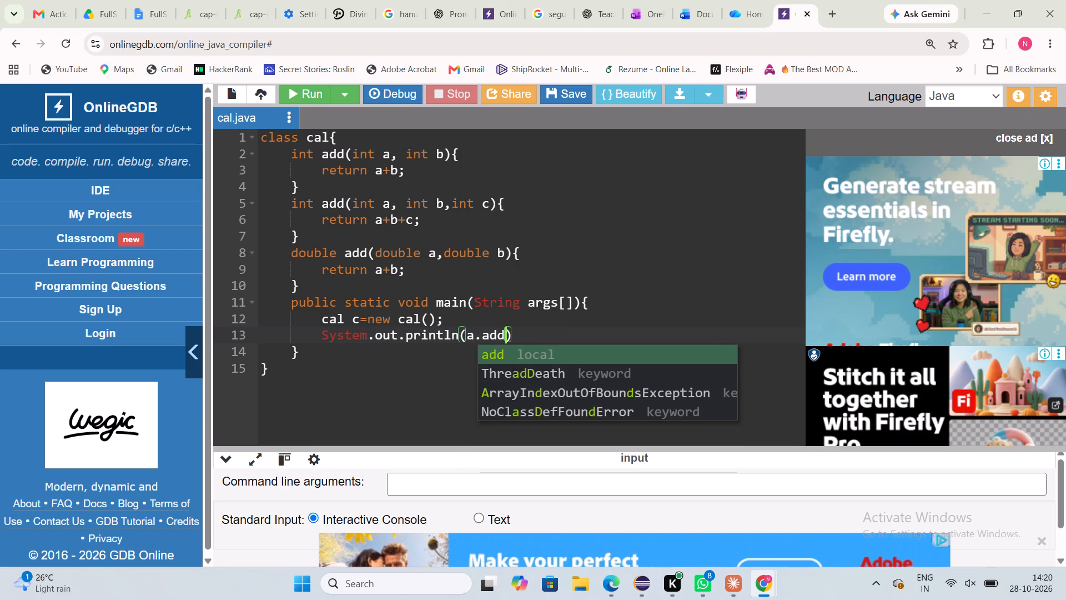
pyautogui.hotkey('shift', '(')
pyautogui.write('10,')
pyautogui.write('20')
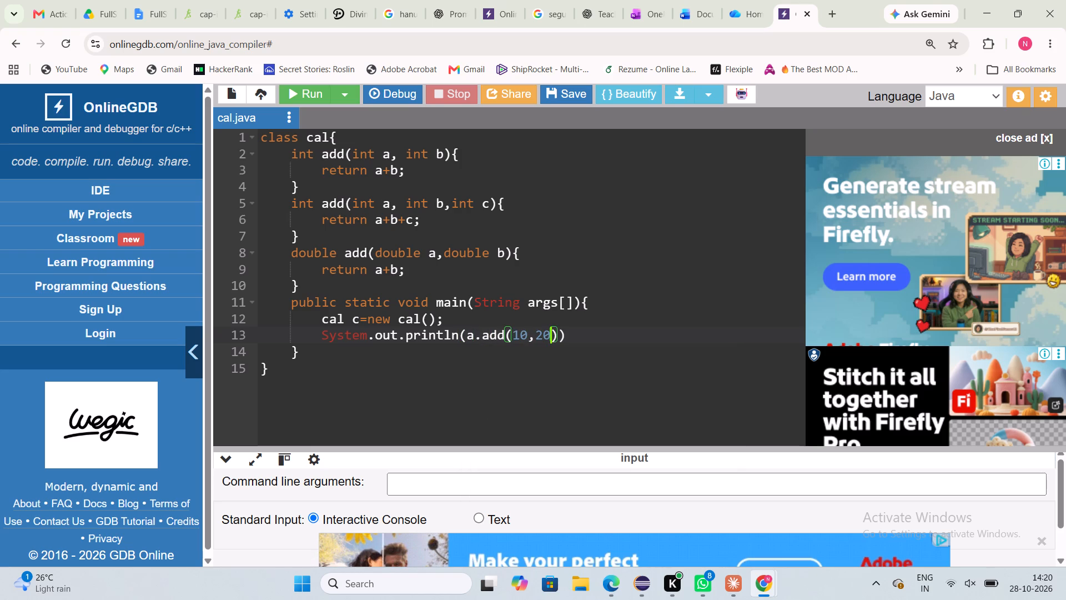
pyautogui.press('Right')
pyautogui.press('Right')
pyautogui.press(';')
pyautogui.press('Return')
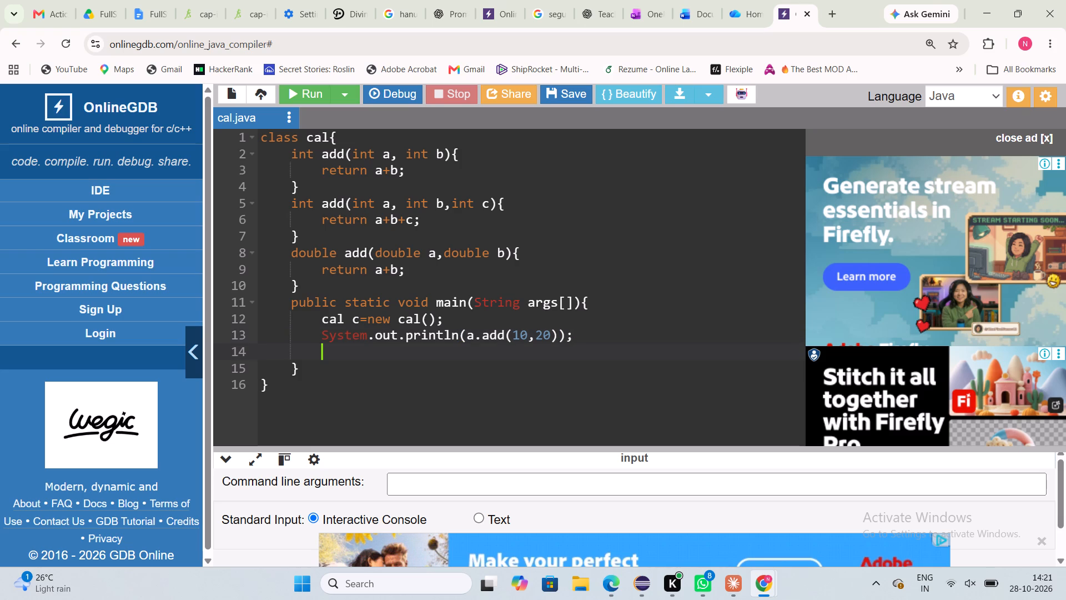
# Begin an empty "System.out.println()" call on line 14.
pyautogui.write('System.out.println')
pyautogui.hotkey('shift', '(')
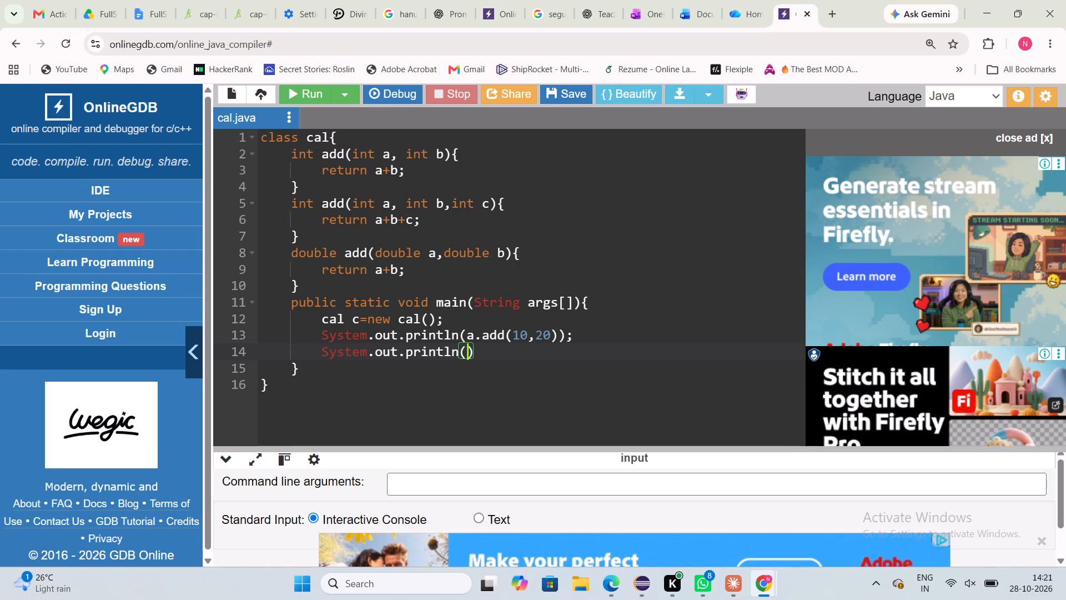
# Change the object reference in line 13's add(10,20) call to c.
pyautogui.click(475, 338)
pyautogui.press('BackSpace')
pyautogui.press('c')
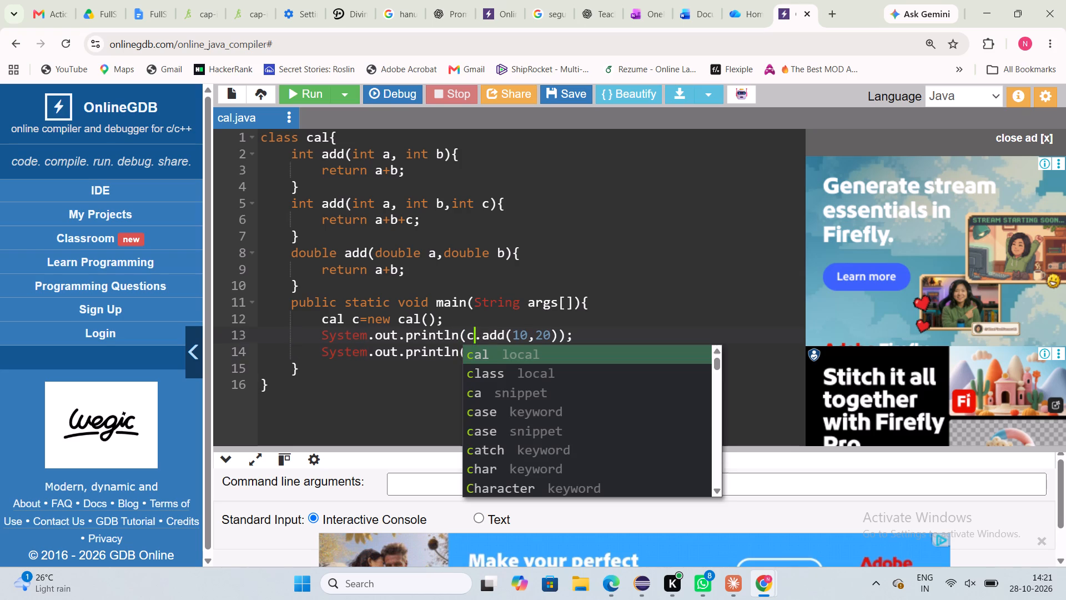
pyautogui.click(431, 384)
# Complete line 14 as "System.out.println(c.add(10,20,30));" and start a new line below it.
pyautogui.click(464, 350)
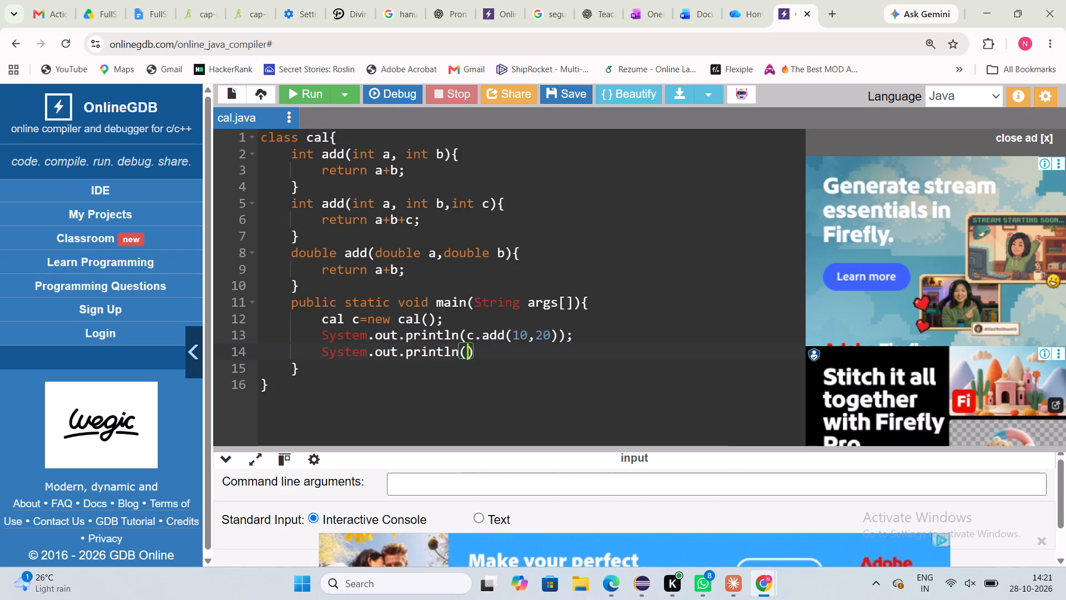
pyautogui.write('c.')
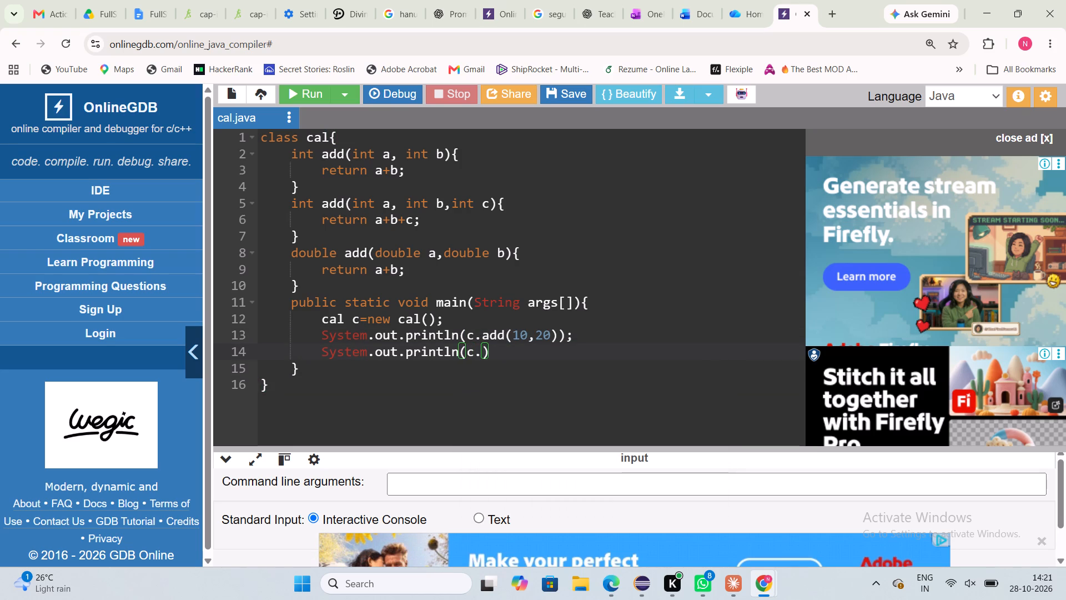
pyautogui.write('add')
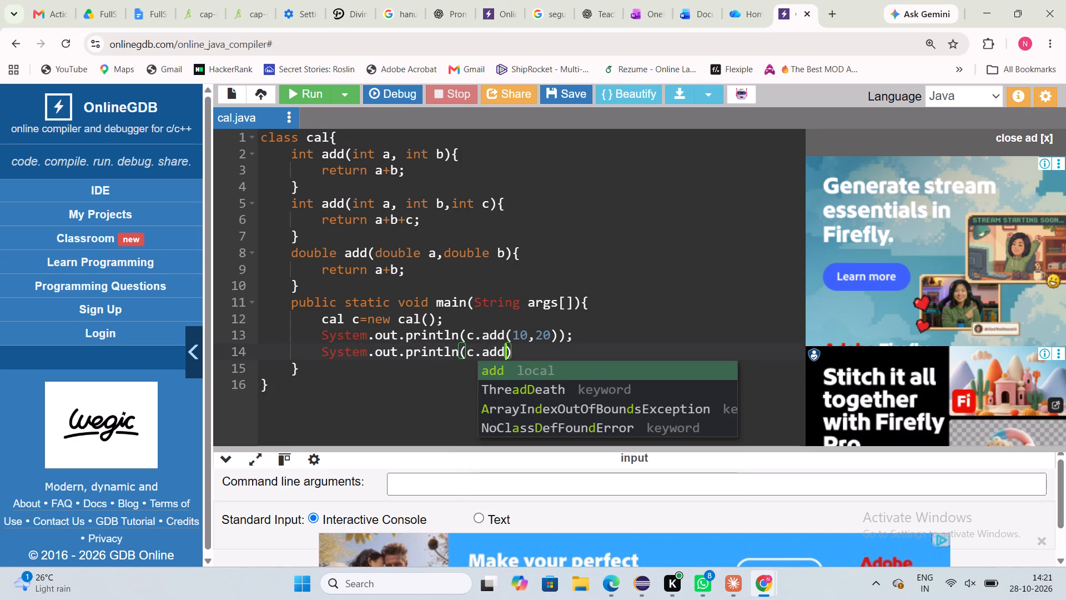
pyautogui.hotkey('shift', '(')
pyautogui.write('10,20,30')
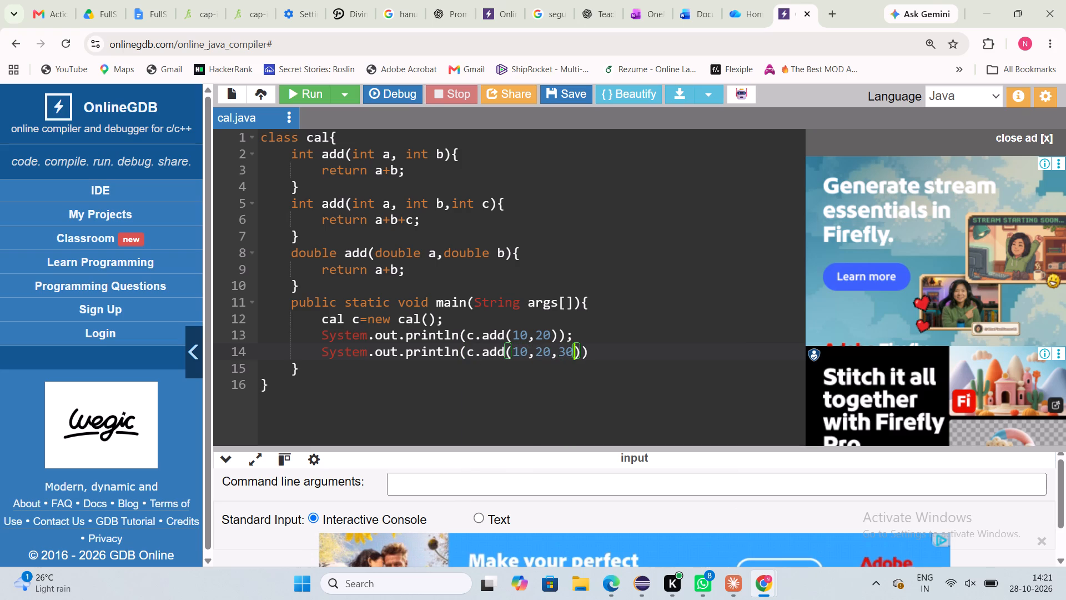
pyautogui.press('Right')
pyautogui.press('Right')
pyautogui.press(';')
pyautogui.press('Return')
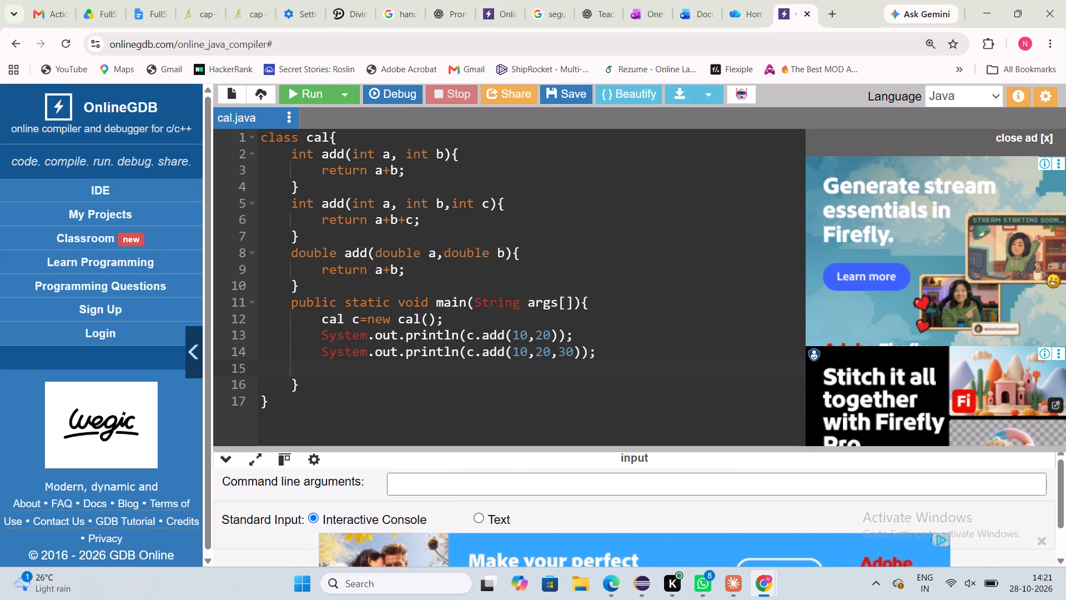
# Write "System.out.println(c.add(2.5,3.5));;" on line 15 in main.
pyautogui.write('Sys')
pyautogui.write('tem.out.println(')
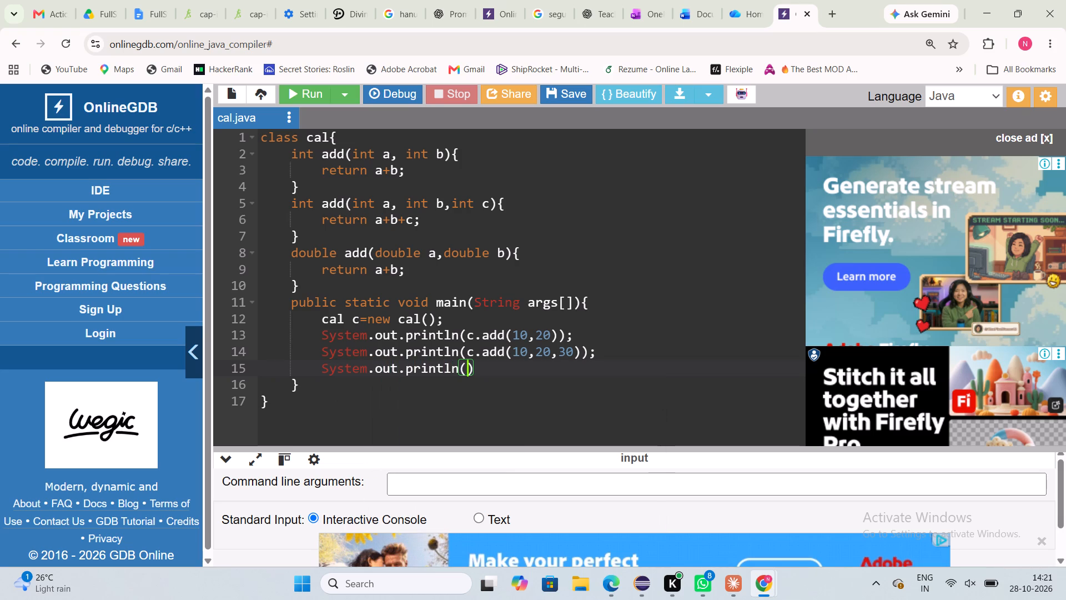
pyautogui.write('c.add')
pyautogui.hotkey('shift', '(')
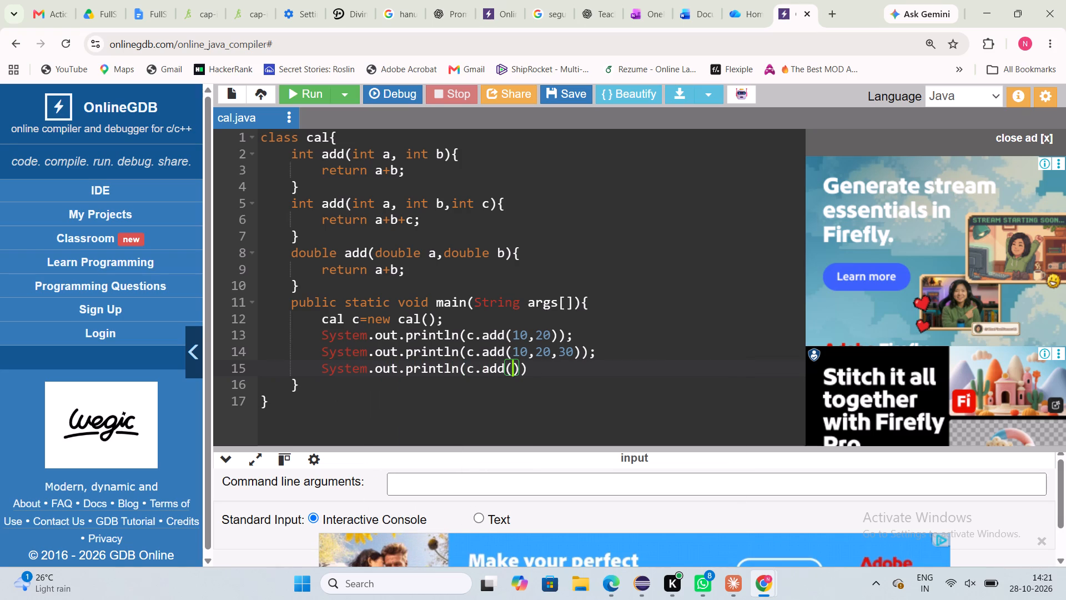
pyautogui.write('2.')
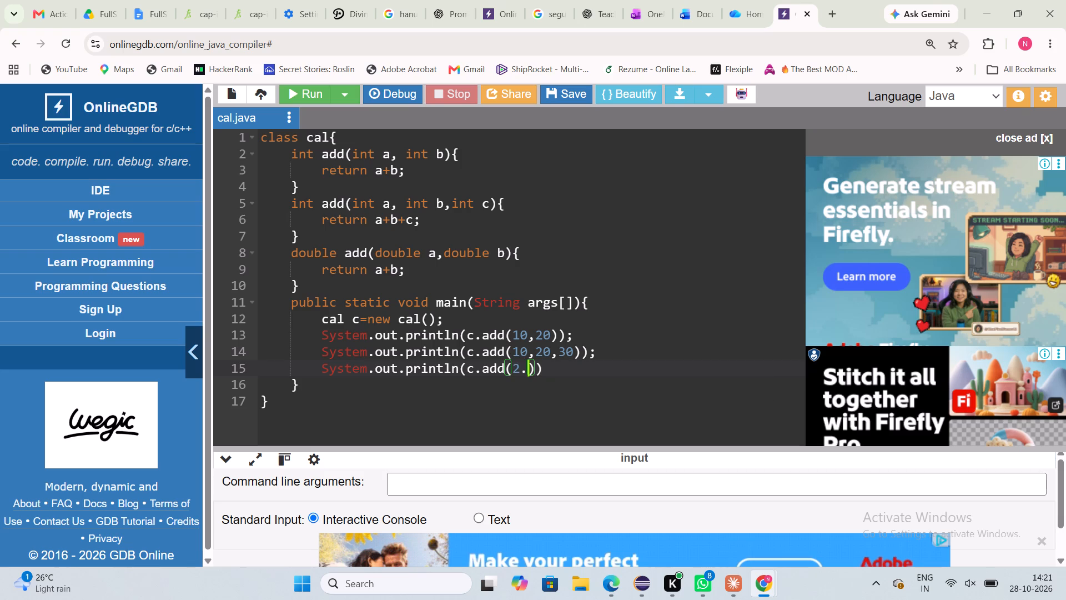
pyautogui.press('5')
pyautogui.write(',3.5')
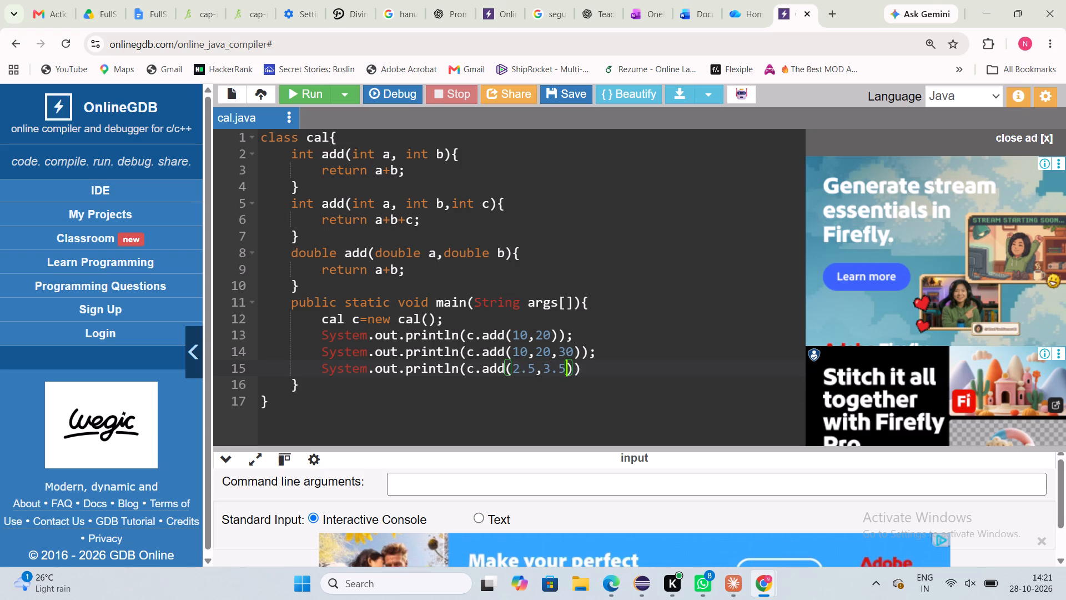
pyautogui.press('Right')
pyautogui.press('Right')
pyautogui.write(';;')
# Run the Java program and check its console output from the first line.
pyautogui.scroll(2, 534, 339)
pyautogui.scroll(-5, 534, 339)
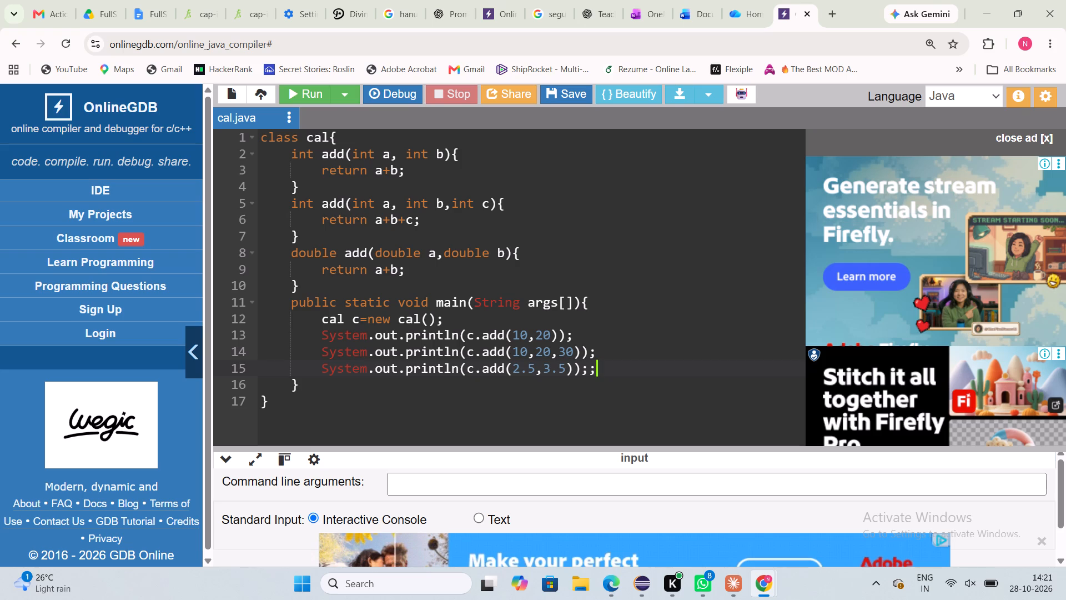
pyautogui.click(314, 99)
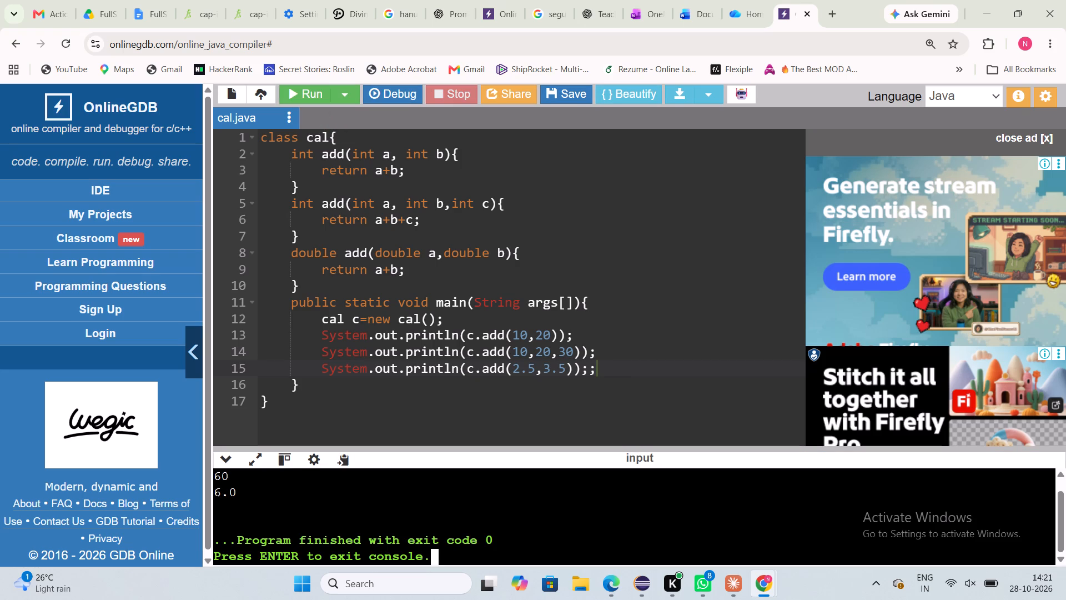
pyautogui.scroll(3, 380, 487)
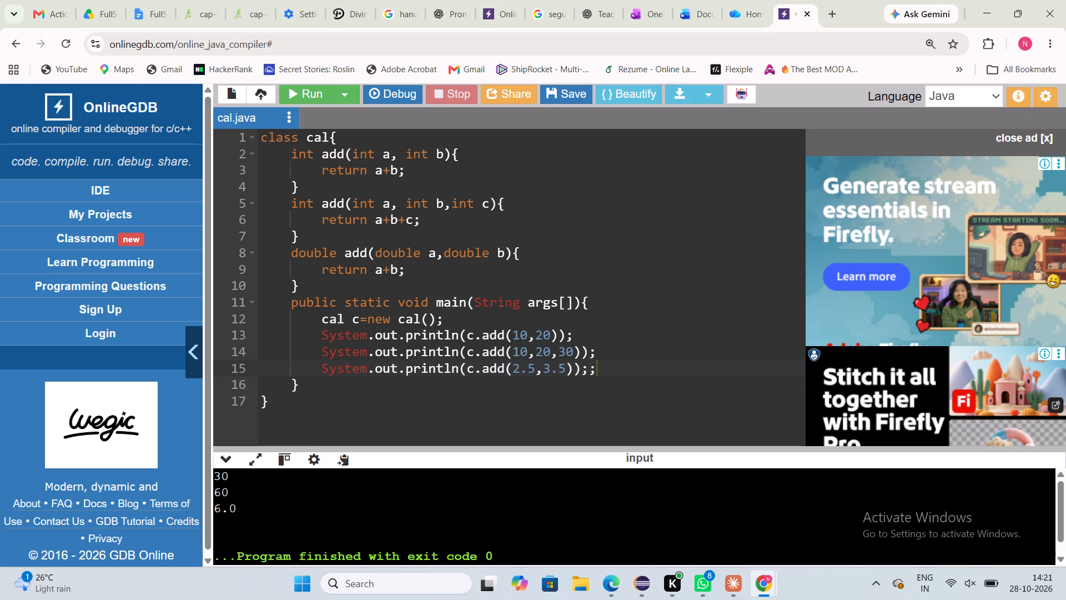
# Copy the entire cal class code and paste it into the Word document below the method overloading definition.
pyautogui.click(423, 394)
pyautogui.hotkey('ctrl', 'a')
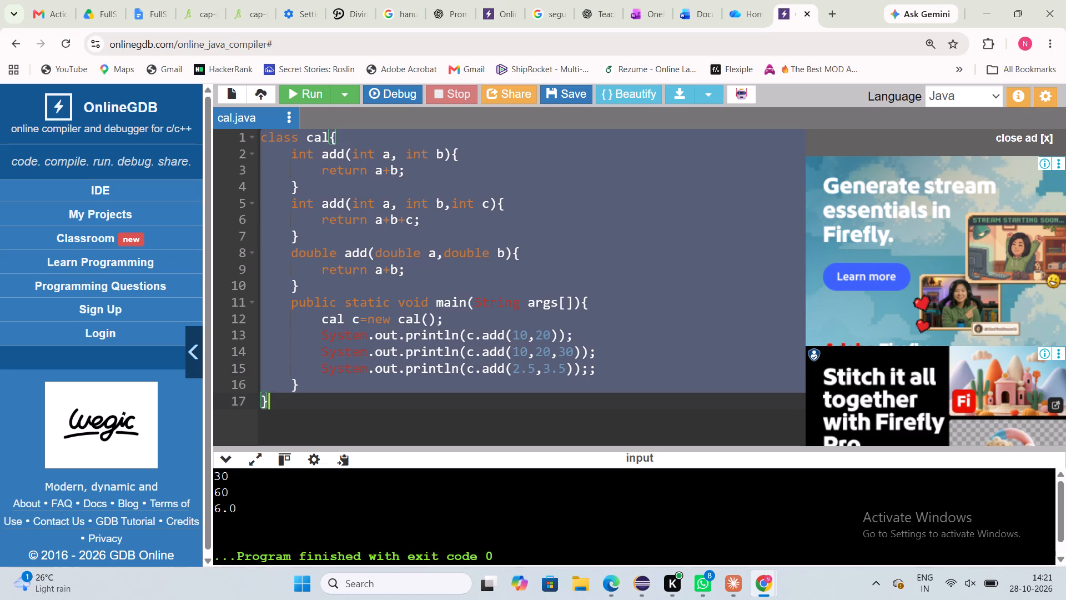
pyautogui.hotkey('ctrl', 'c')
pyautogui.click(690, 0)
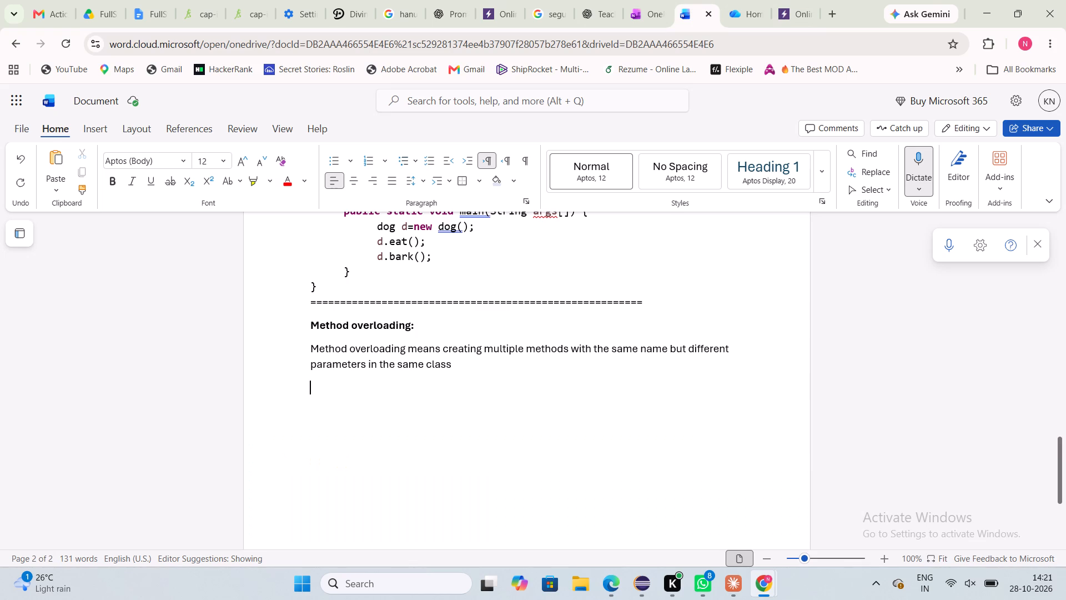
pyautogui.click(396, 395)
pyautogui.hotkey('ctrl', 'v')
pyautogui.scroll(2, 396, 395)
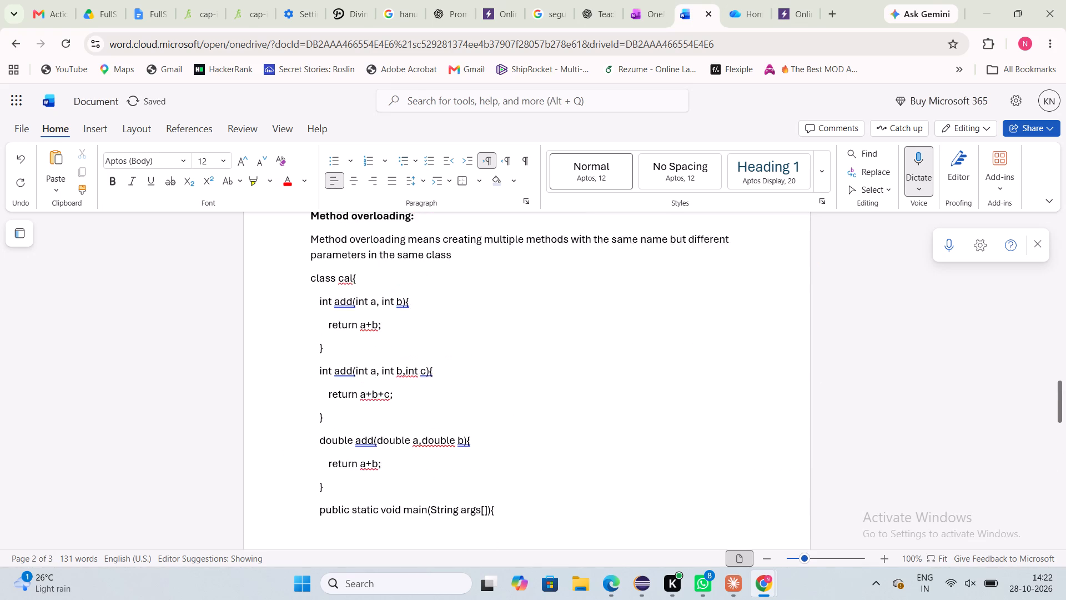
pyautogui.scroll(3, 396, 395)
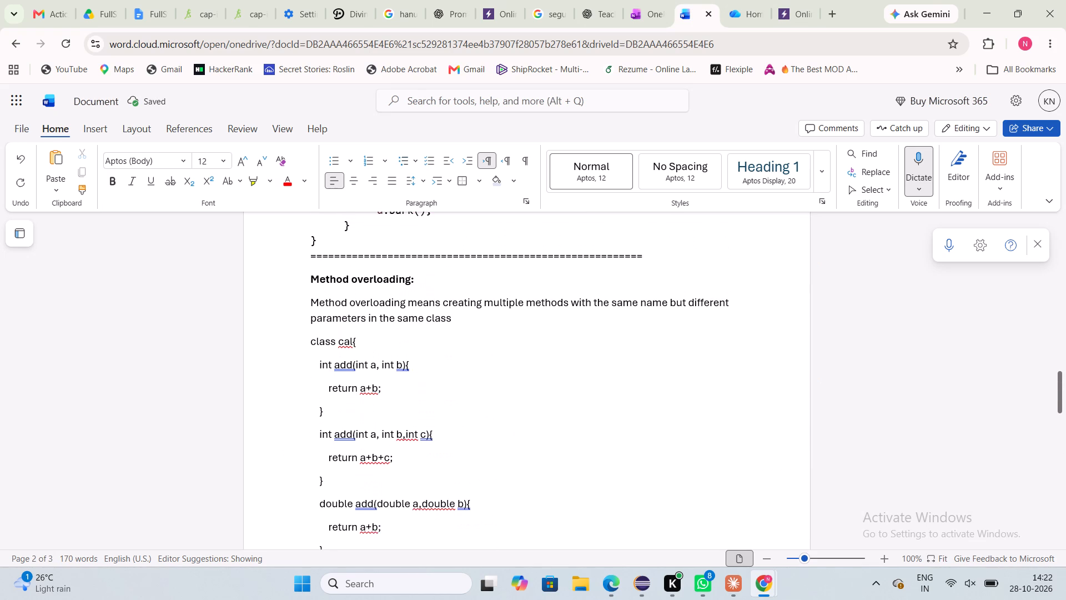
# Add a separator line of equals signs below the pasted code's closing brace and start a new line under it.
pyautogui.scroll(-7, 396, 395)
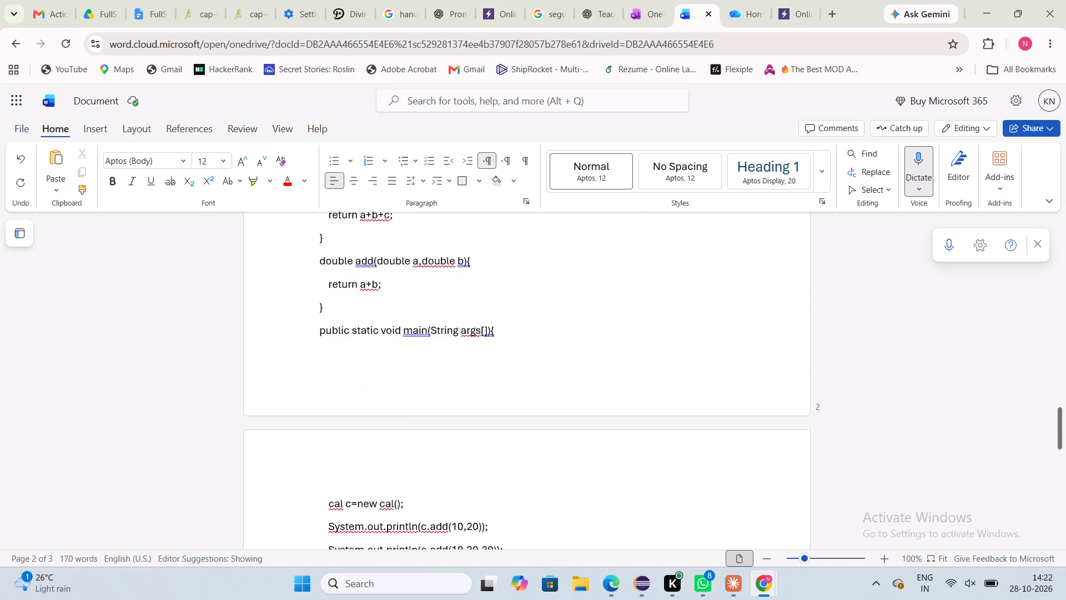
pyautogui.scroll(-2, 396, 395)
pyautogui.click(375, 404)
pyautogui.press('Return')
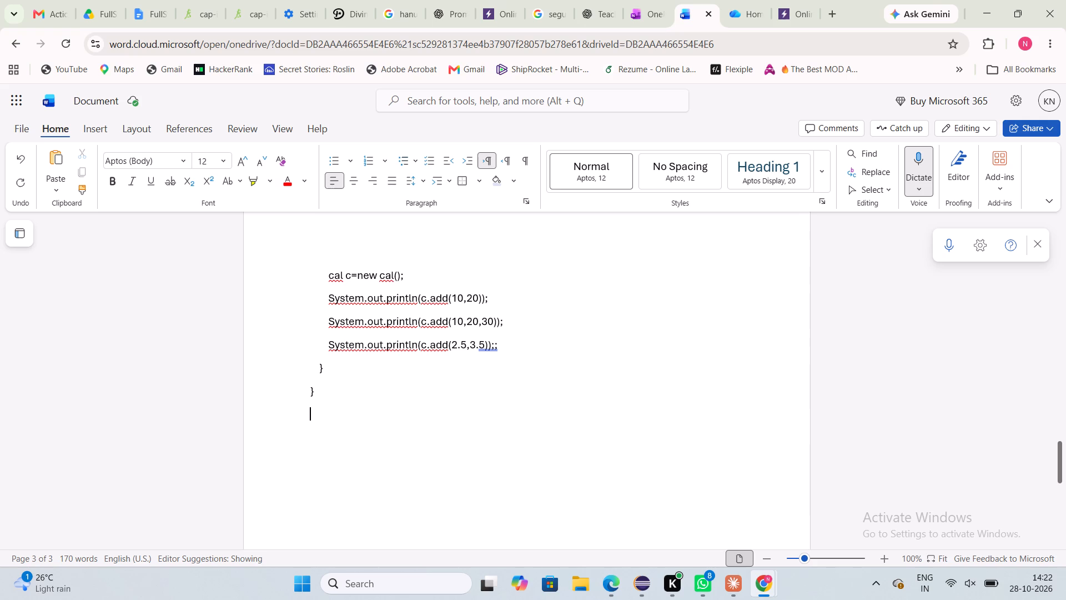
pyautogui.press('=')
pyautogui.press('=')
pyautogui.press('=')
pyautogui.press('=')
pyautogui.press('=')
pyautogui.press('=')
pyautogui.press('=')
pyautogui.press('=')
pyautogui.press('=')
pyautogui.press('=')
pyautogui.press('=')
pyautogui.press('=')
pyautogui.press('=')
pyautogui.press('=')
pyautogui.press('=')
pyautogui.press('=')
pyautogui.press('=')
pyautogui.press('=')
pyautogui.press('=')
pyautogui.press('=')
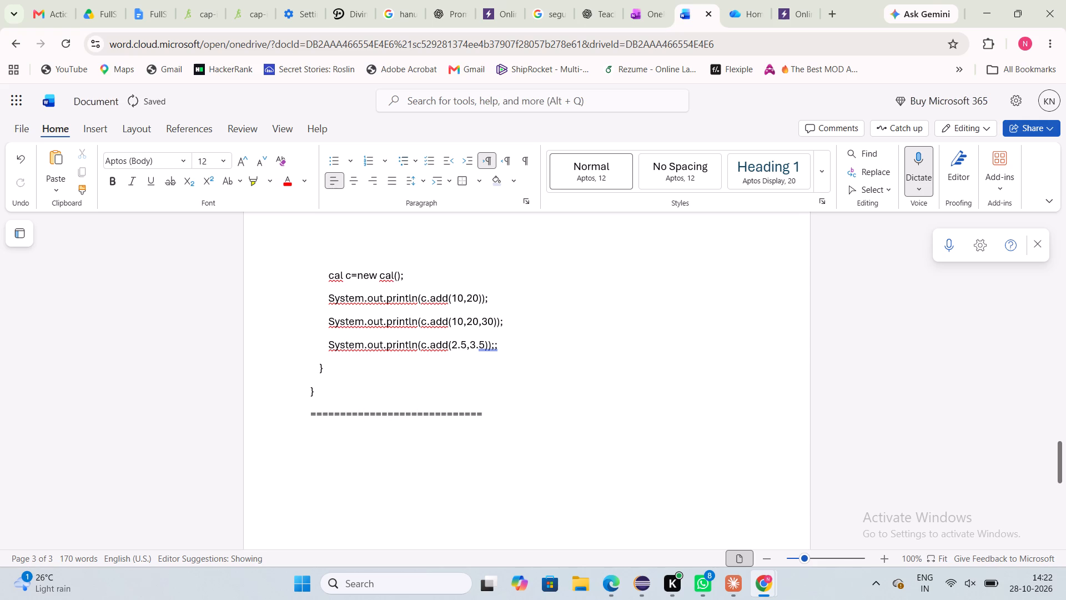
pyautogui.press('Return')
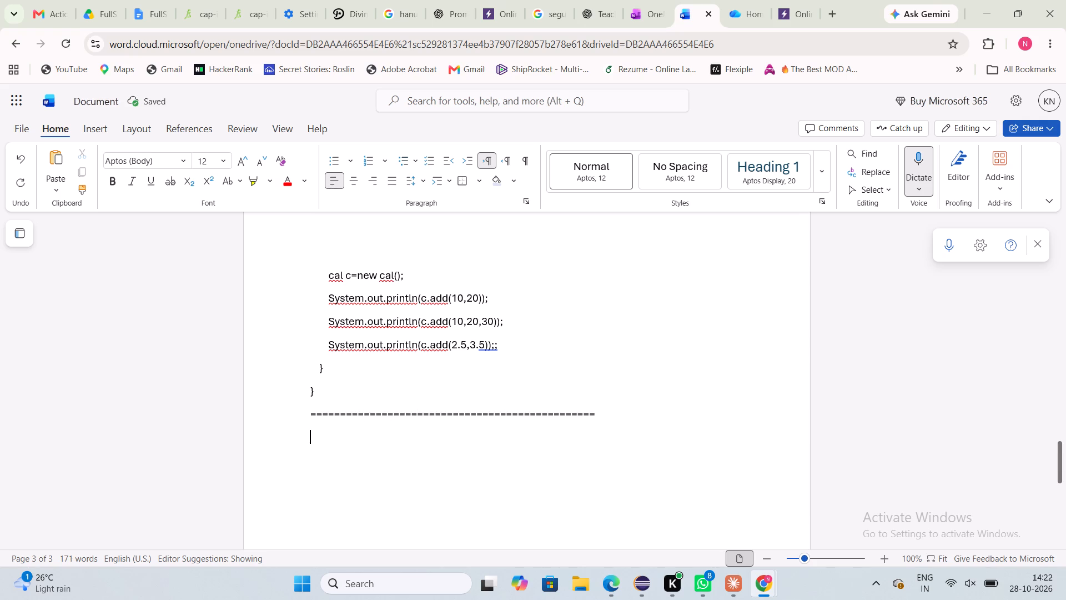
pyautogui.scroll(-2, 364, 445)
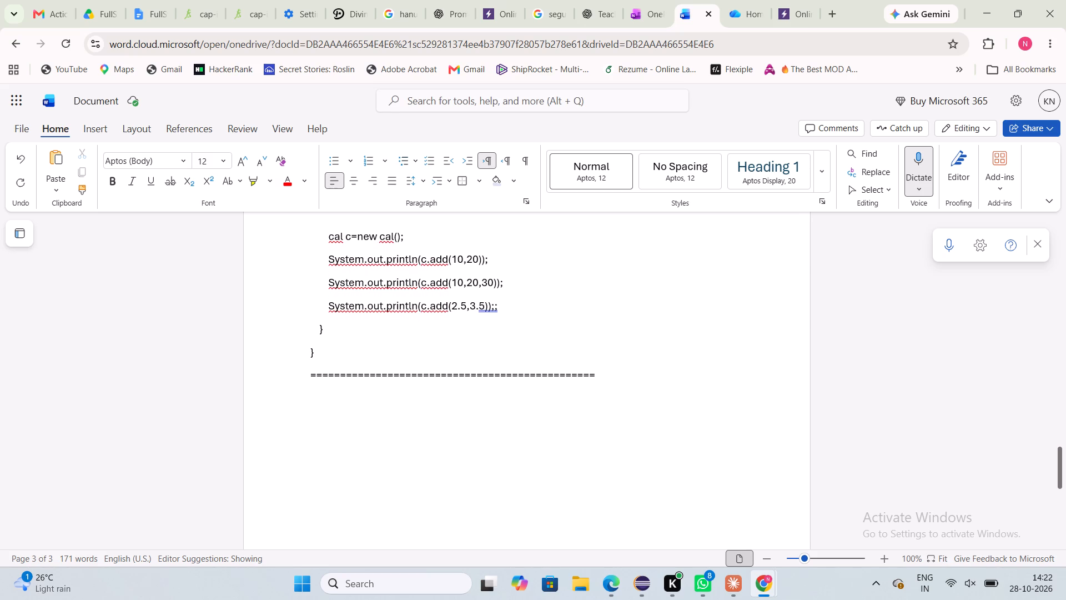
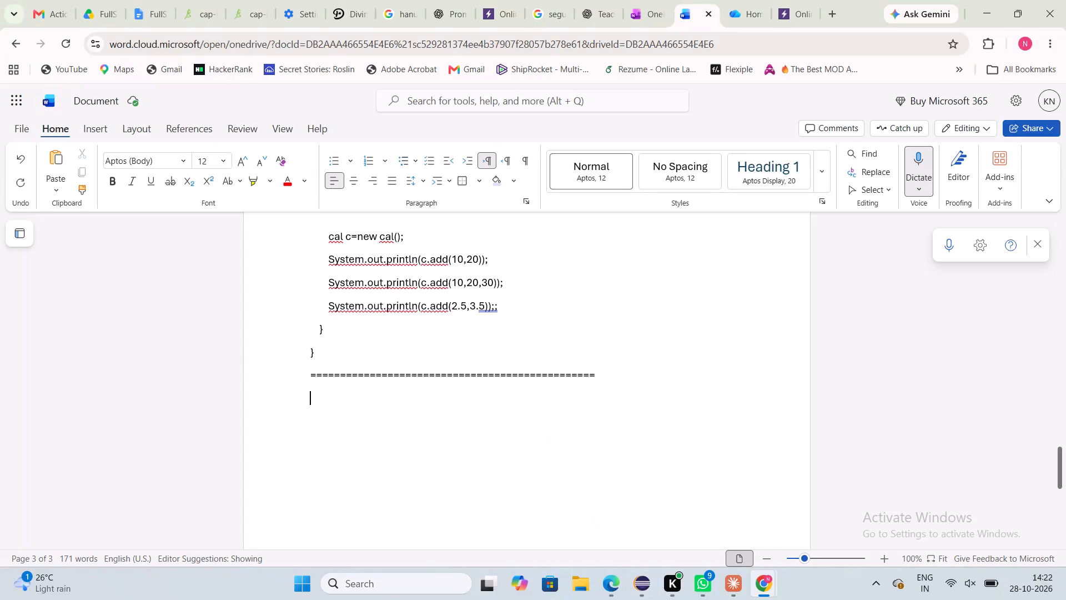
# Add the bold heading "For loop:" below the separator line of equals signs and start a new line under it.
pyautogui.click(460, 426)
pyautogui.write('for loop')
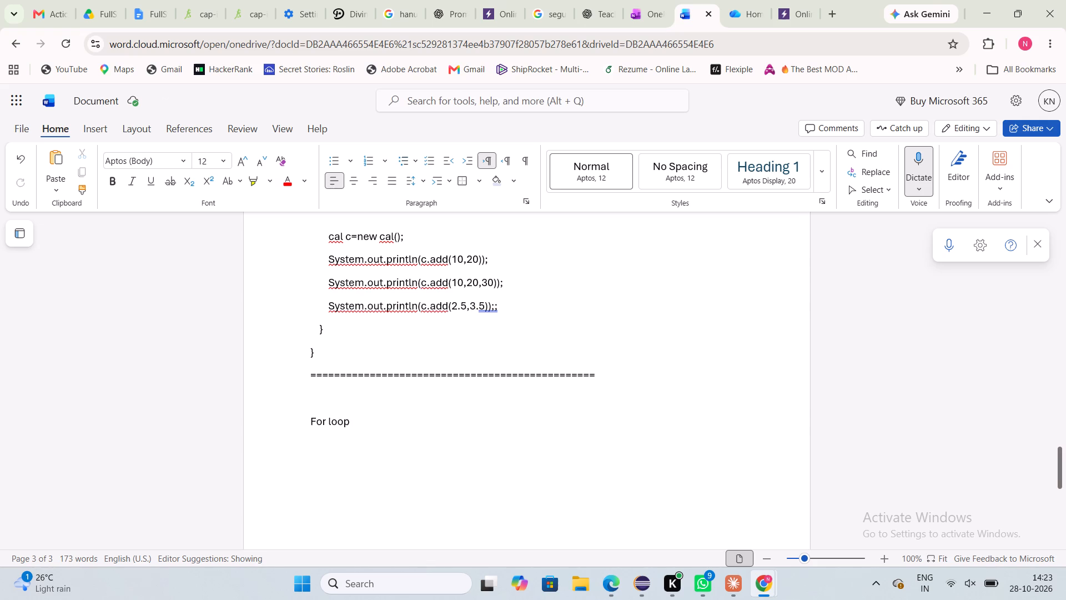
pyautogui.hotkey('shift', ':')
pyautogui.press('Return')
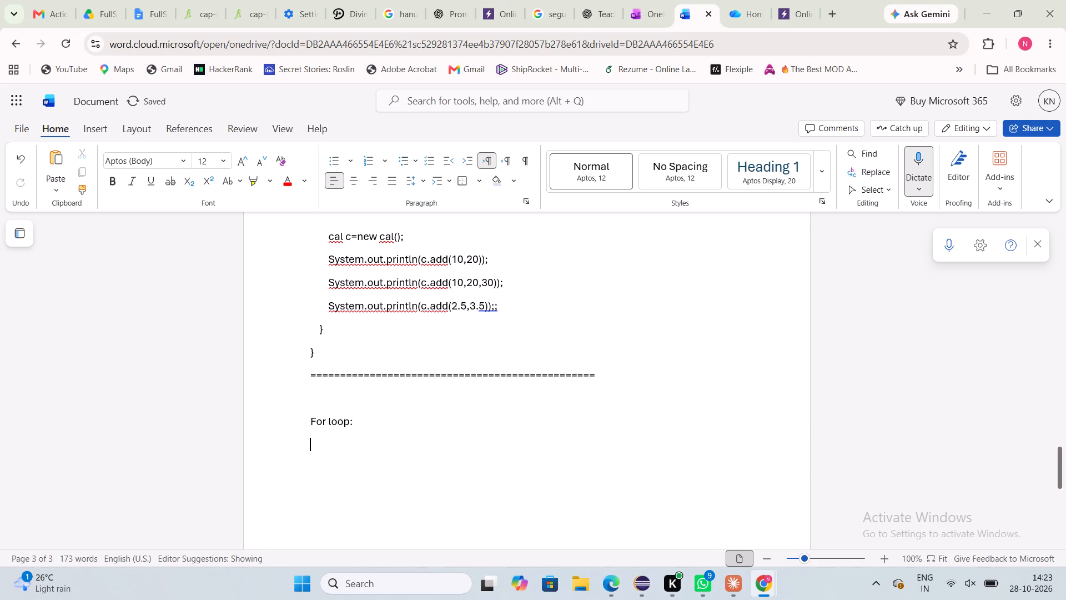
pyautogui.moveTo(361, 416); pyautogui.dragTo(345, 422)
pyautogui.moveTo(345, 422); pyautogui.dragTo(307, 422)
pyautogui.hotkey('ctrl', 'b')
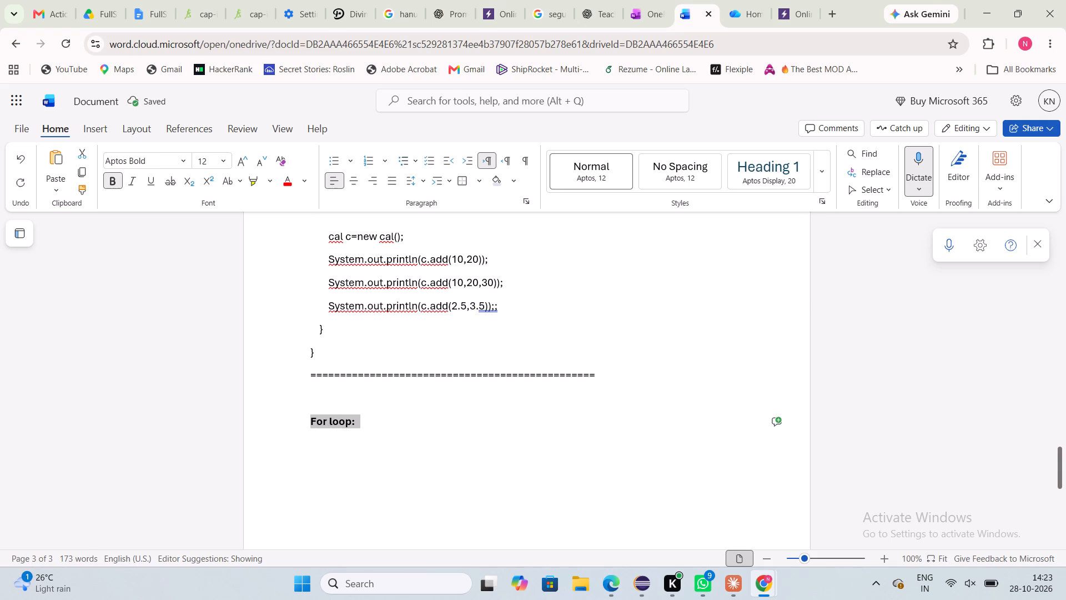
pyautogui.click(369, 418)
pyautogui.press('Return')
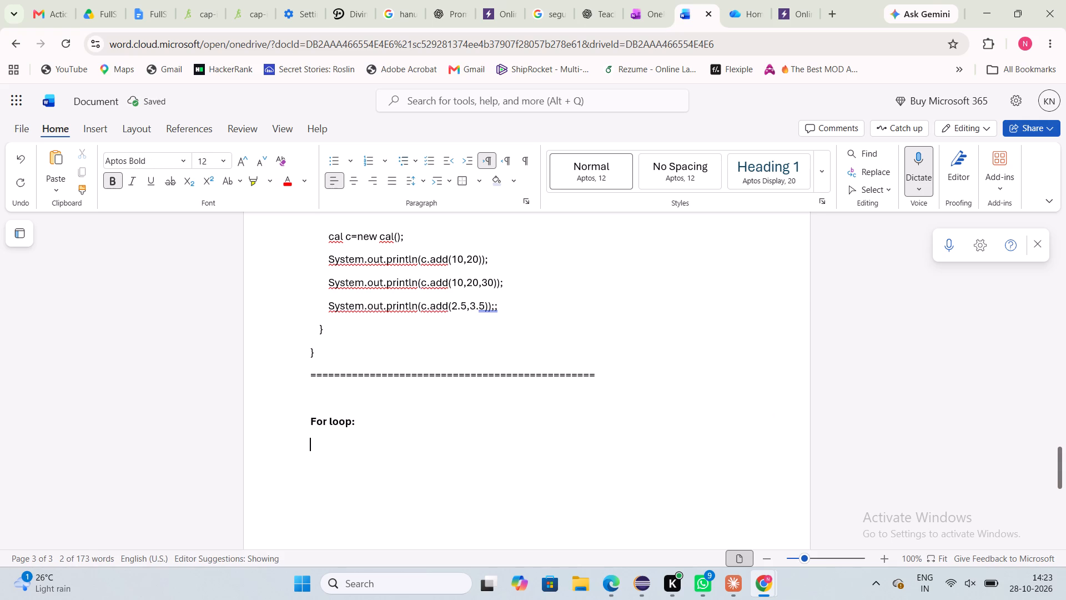
# Write the non-bold definition "A for loop is used to execute a block of code repeatedly." under the heading and start a new line.
pyautogui.write('a for loop is used to exe')
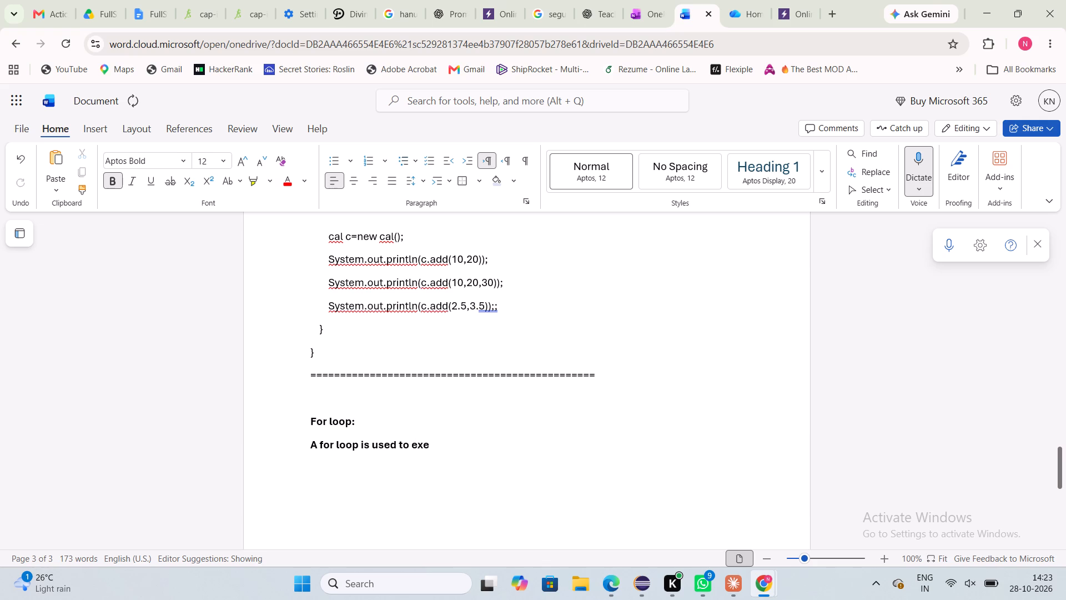
pyautogui.write('cu')
pyautogui.moveTo(460, 456); pyautogui.dragTo(305, 455)
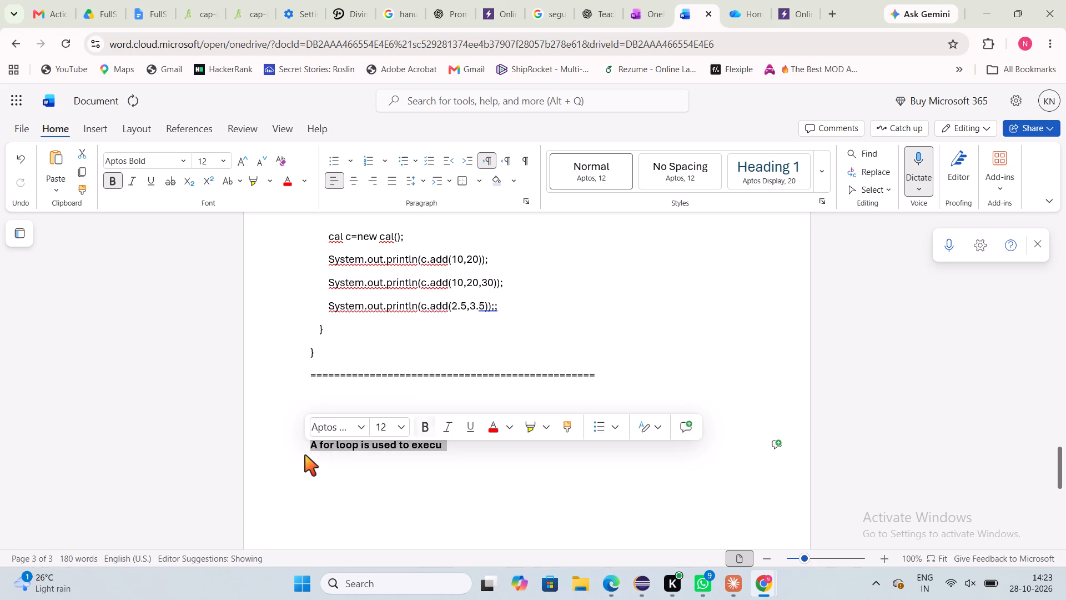
pyautogui.hotkey('ctrl', 'b')
pyautogui.click(457, 447)
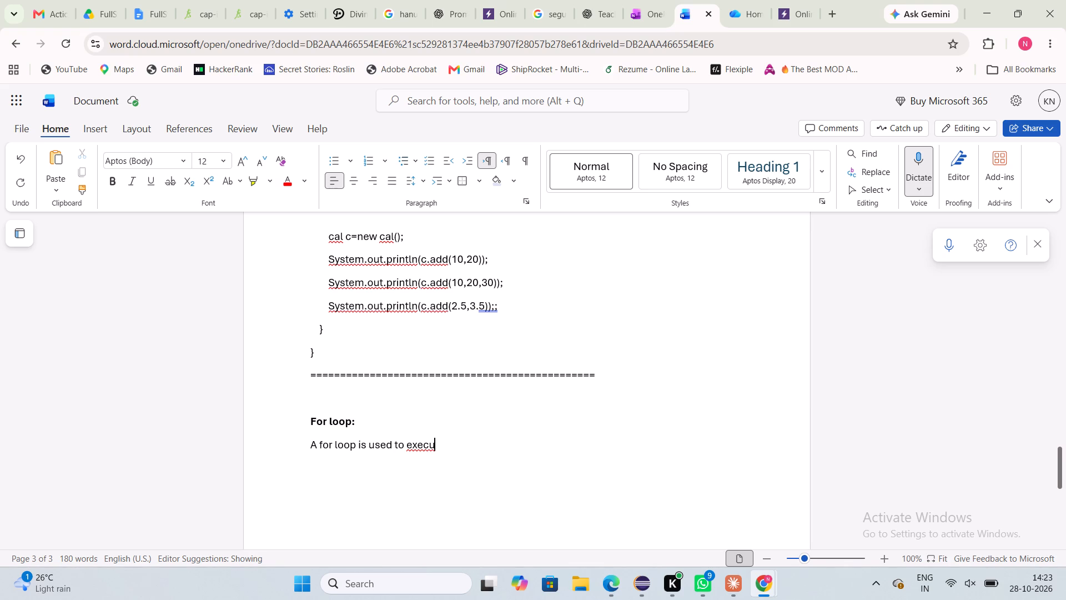
pyautogui.write('te')
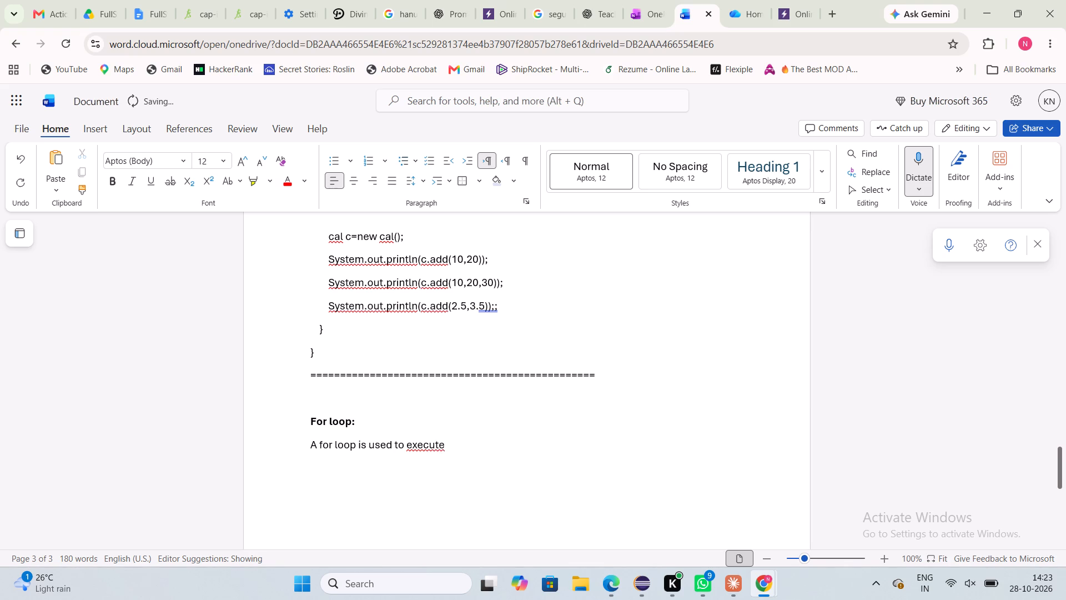
pyautogui.press('space')
pyautogui.write('a block')
pyautogui.press('space')
pyautogui.write('of code repeat')
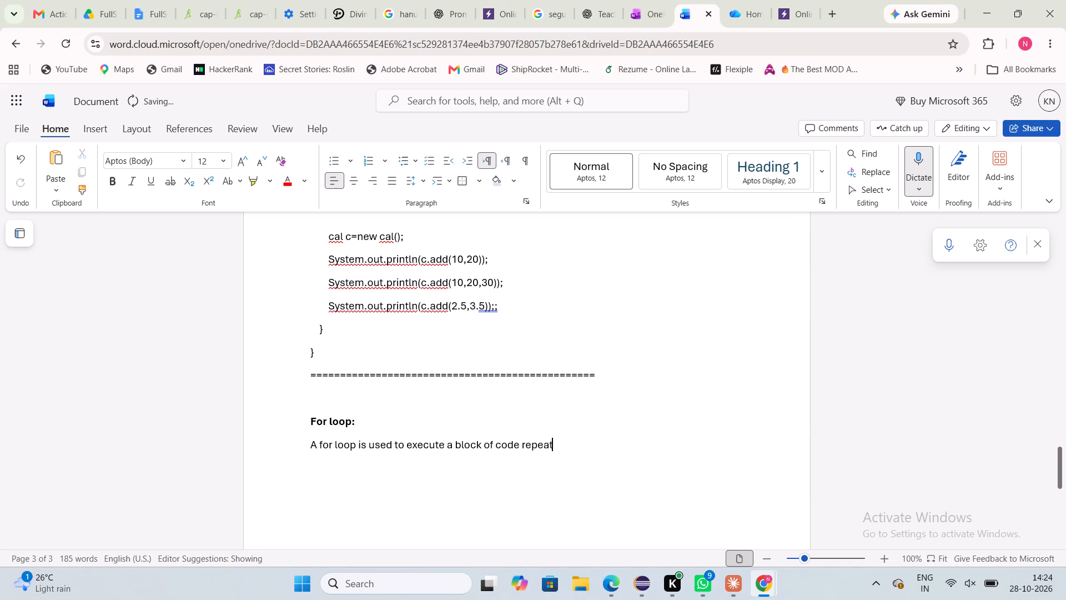
pyautogui.write('edly')
pyautogui.press('.')
pyautogui.press('Return')
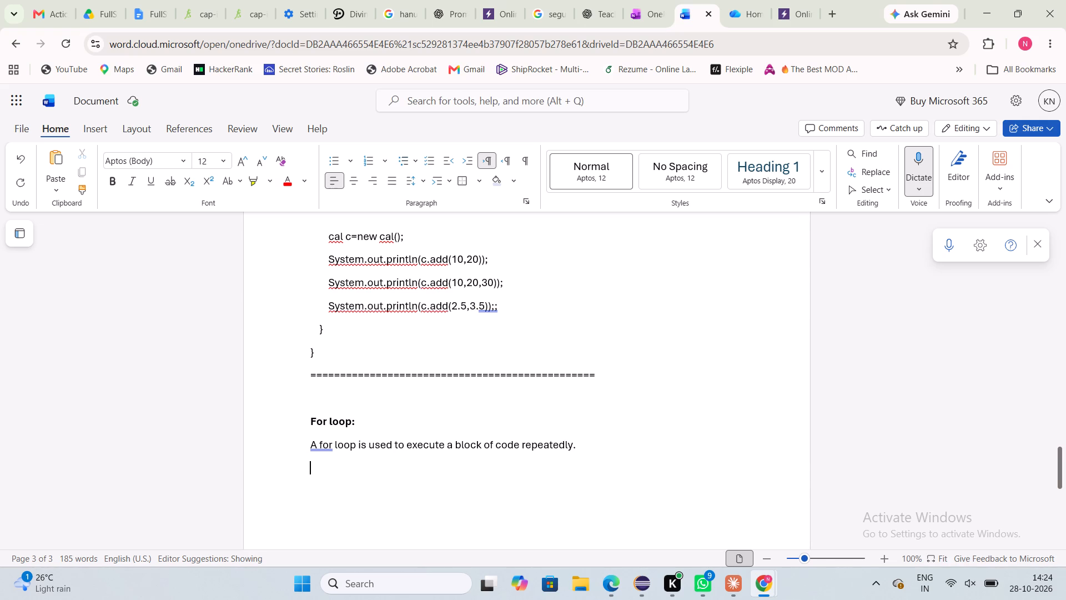
# Insert a space between "A" and "for" at the start of the for loop definition.
pyautogui.click(320, 445)
pyautogui.press('space')
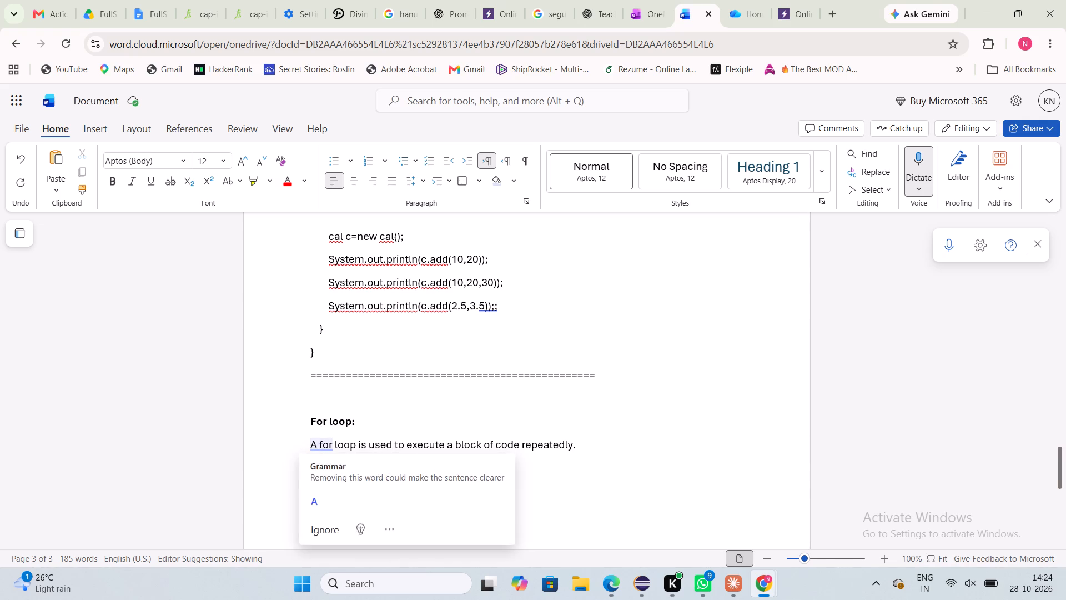